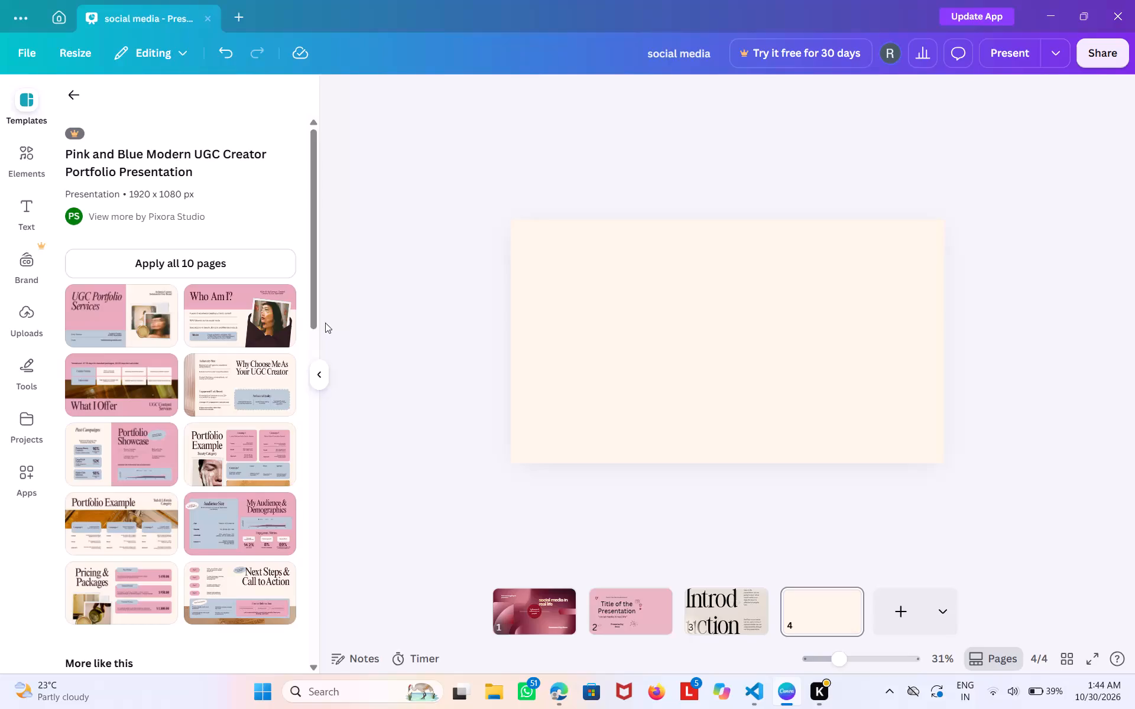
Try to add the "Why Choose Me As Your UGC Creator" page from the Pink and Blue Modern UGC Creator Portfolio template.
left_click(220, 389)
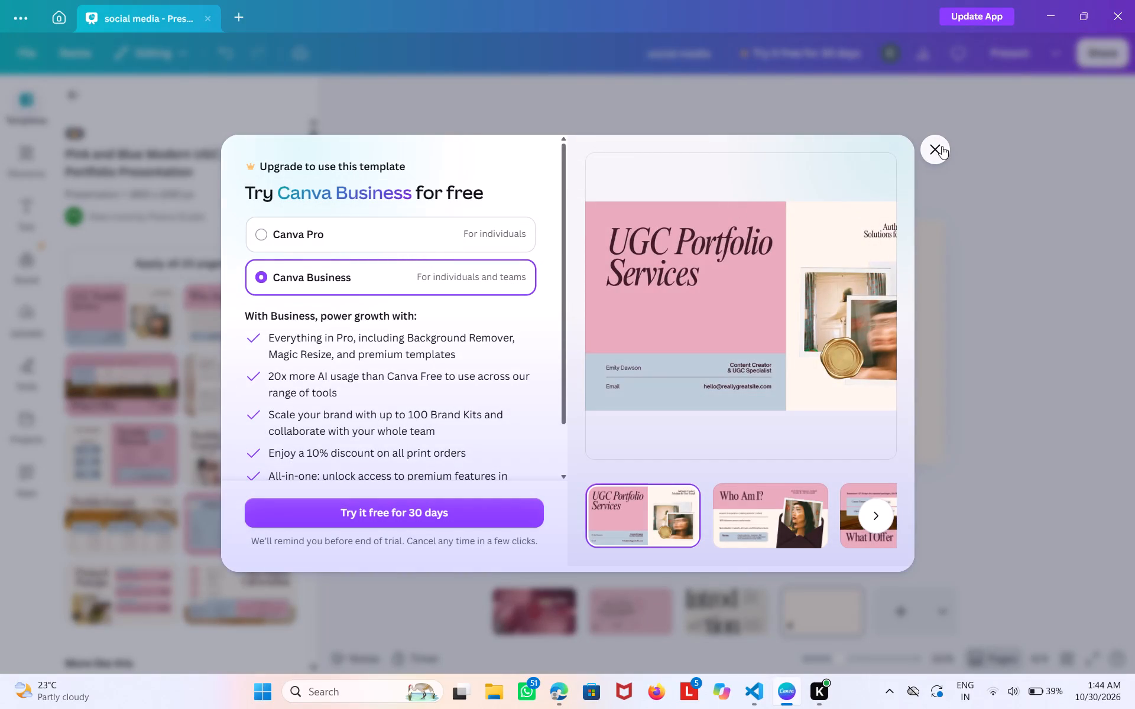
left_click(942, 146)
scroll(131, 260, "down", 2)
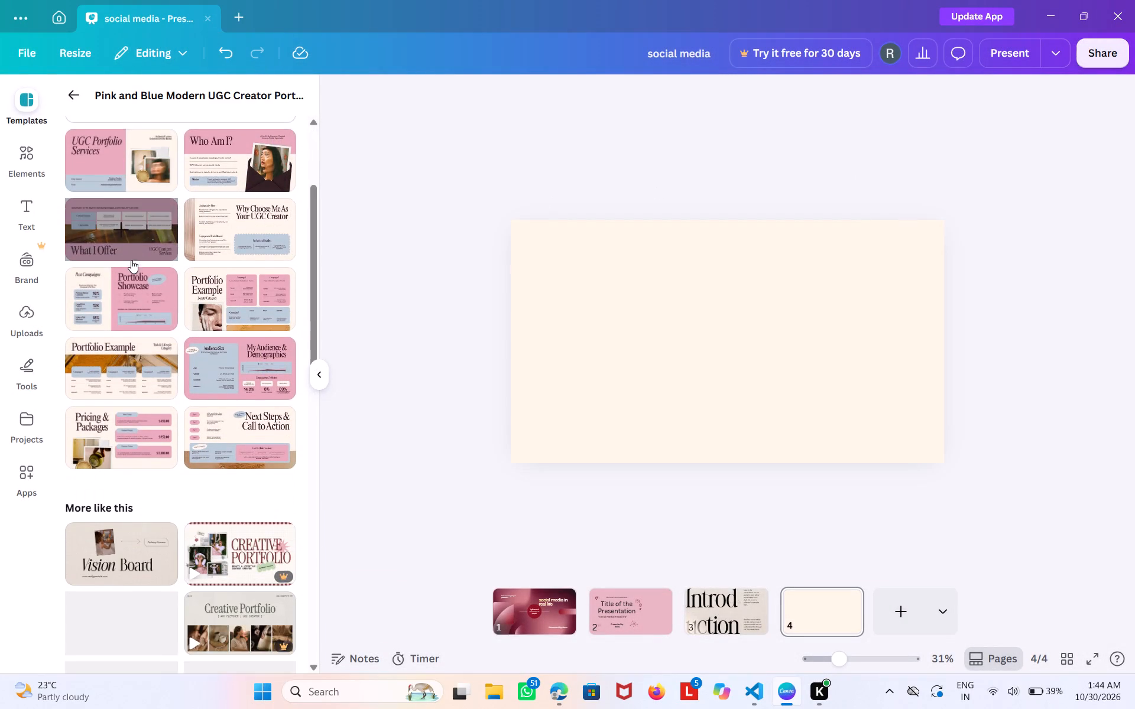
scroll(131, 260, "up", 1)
Return to the presentation templates and open the Pink Minimalist Proposal Presentation template.
left_click(63, 90)
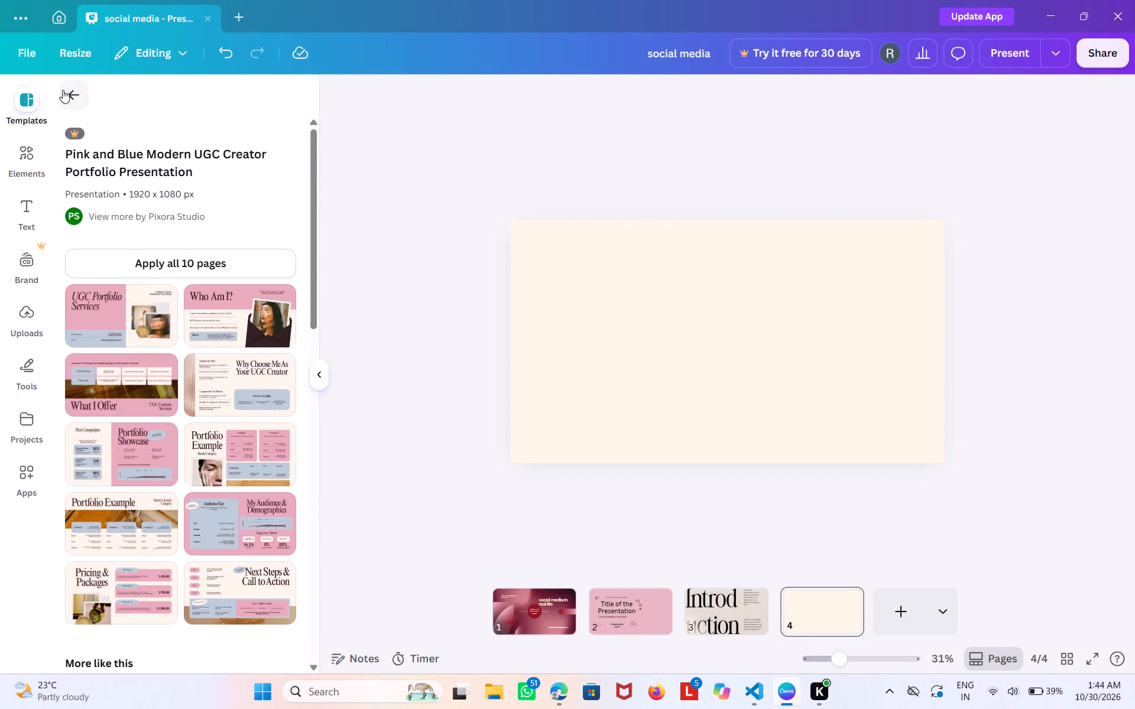
left_click(63, 90)
scroll(140, 245, "down", 3)
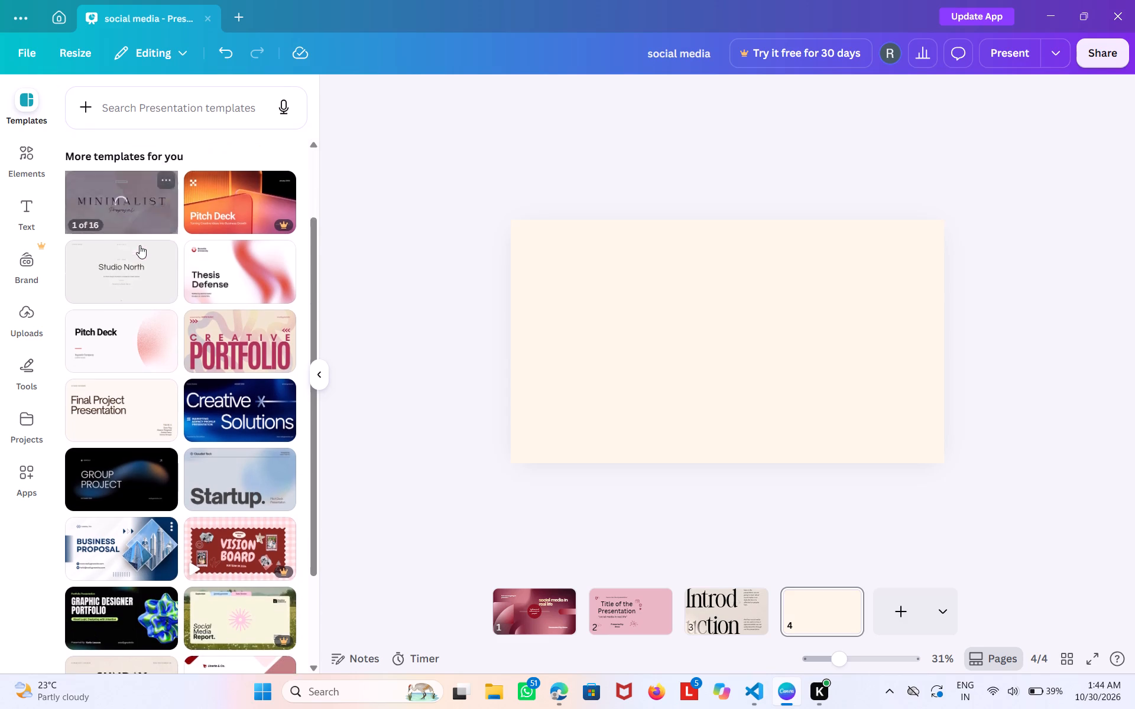
scroll(140, 245, "up", 1)
left_click(128, 201)
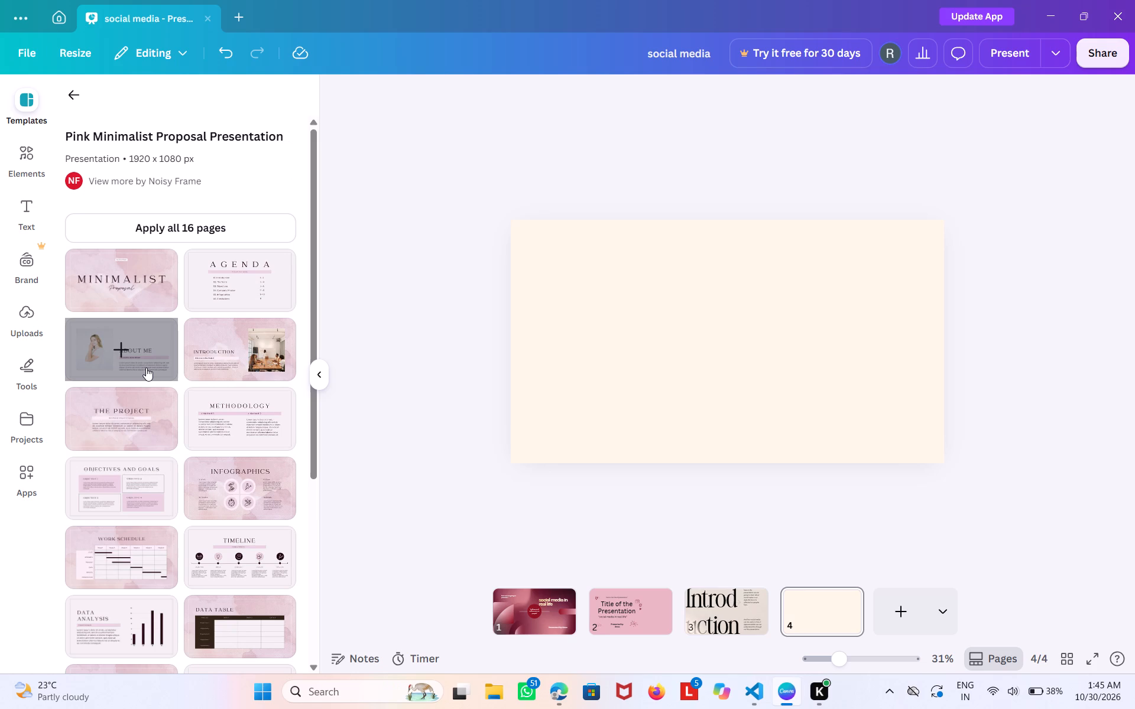
Look through the page layouts of the Pink Minimalist Proposal Presentation template down to its template style.
scroll(146, 367, "down", 2)
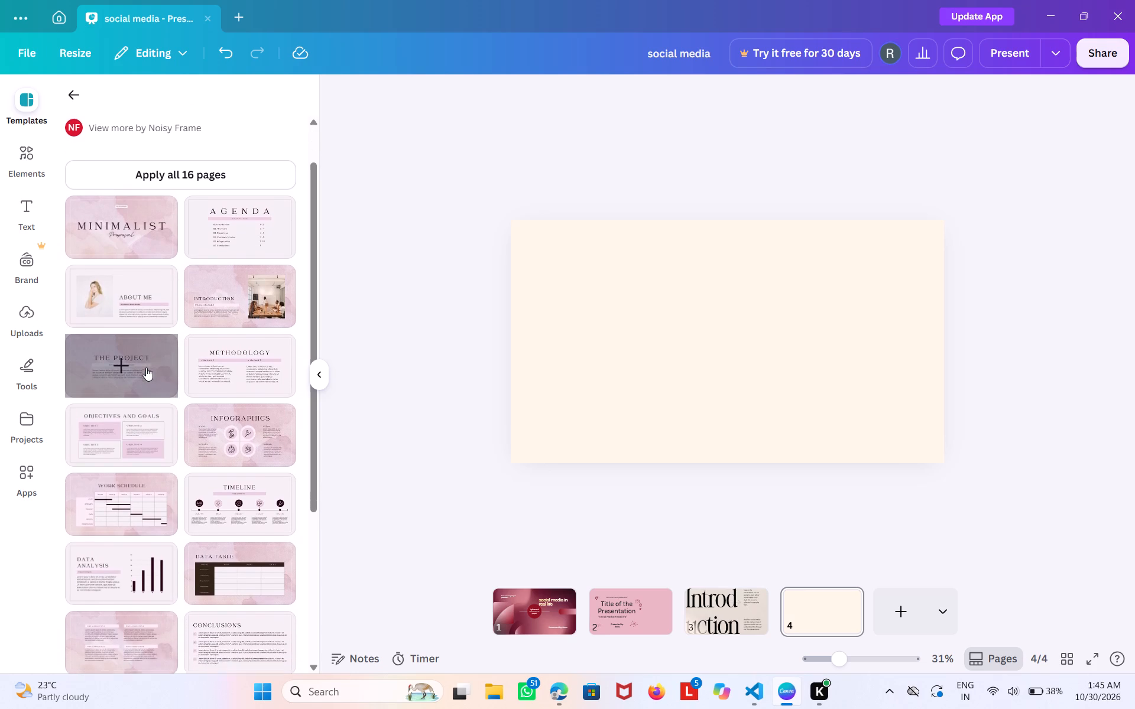
scroll(146, 367, "down", 1)
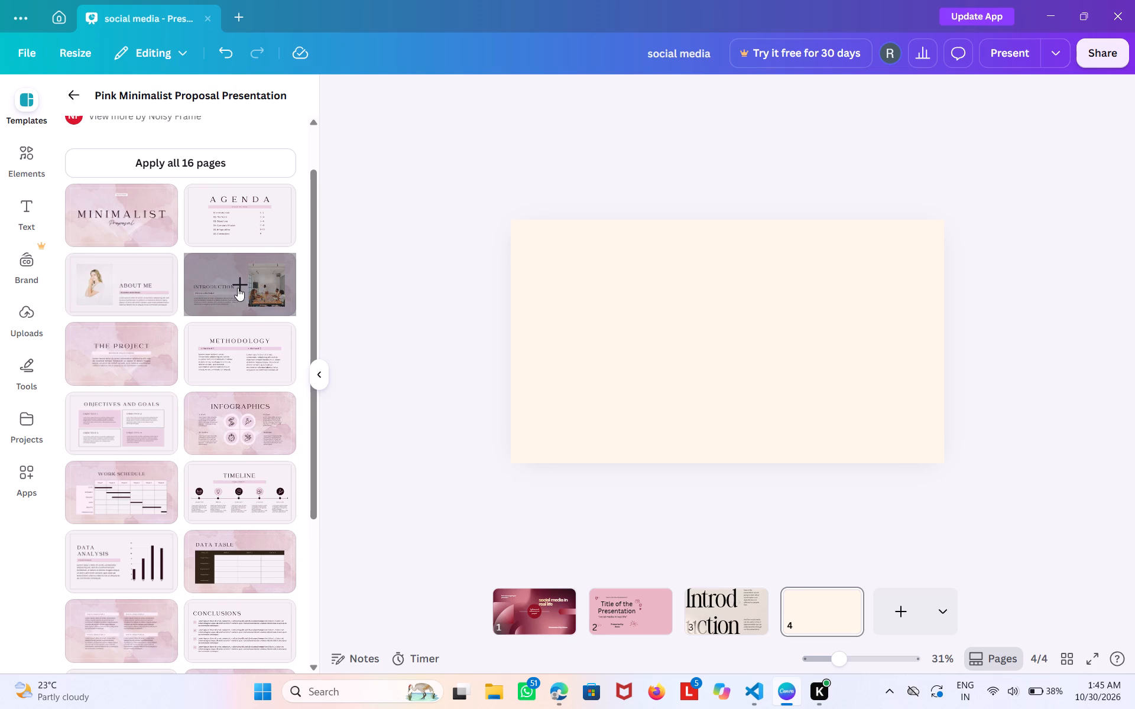
scroll(134, 441, "down", 1)
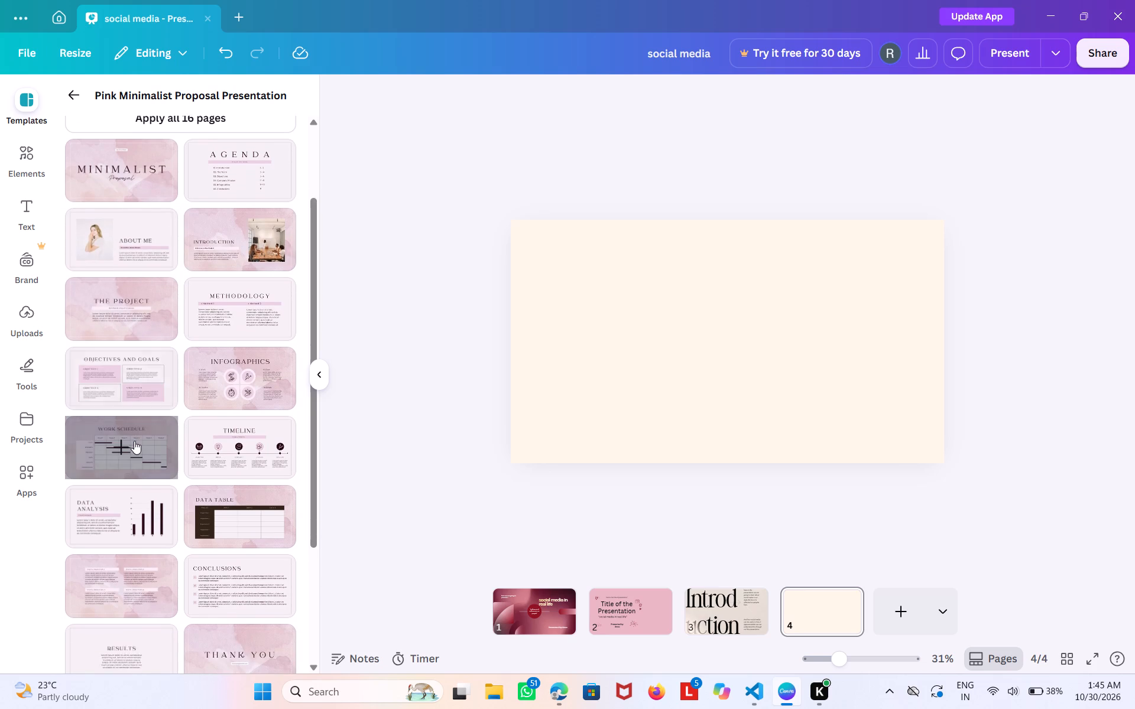
scroll(134, 441, "down", 1)
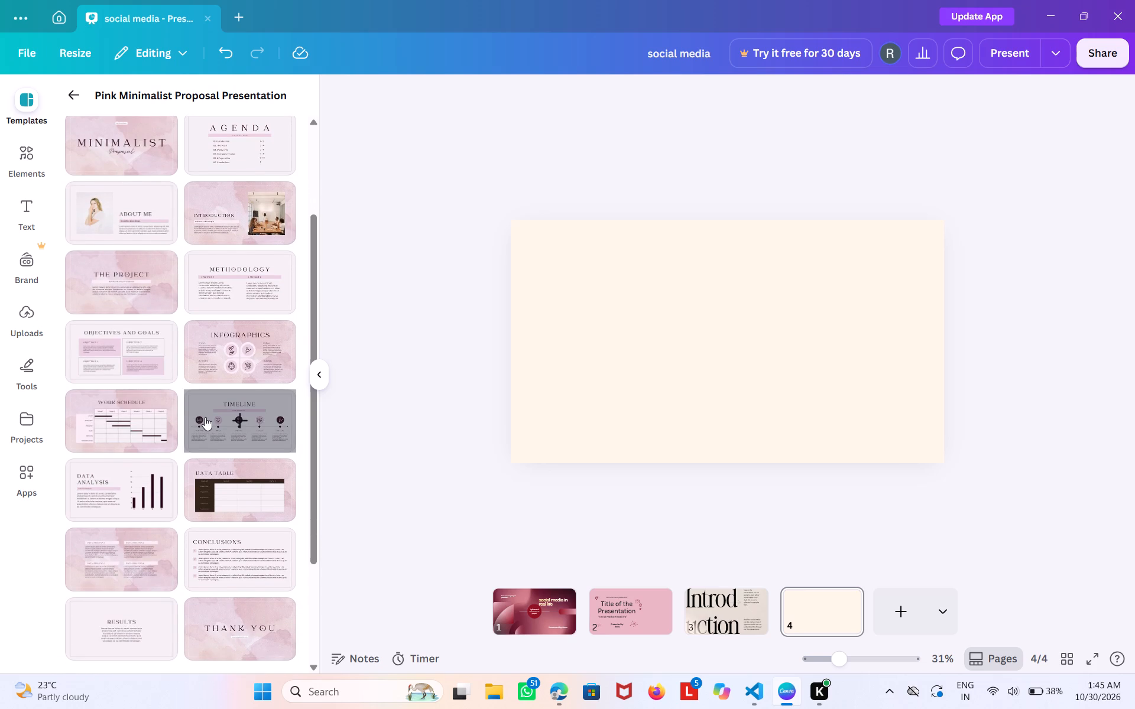
scroll(212, 395, "down", 1)
scroll(142, 425, "down", 1)
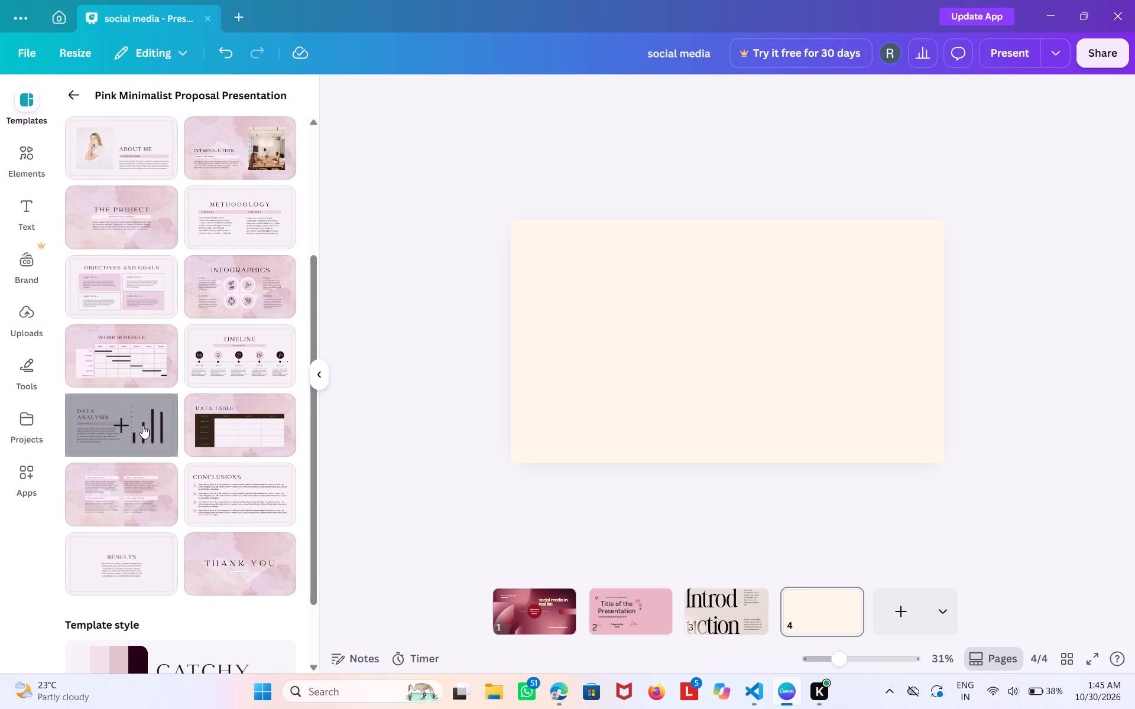
scroll(142, 425, "down", 2)
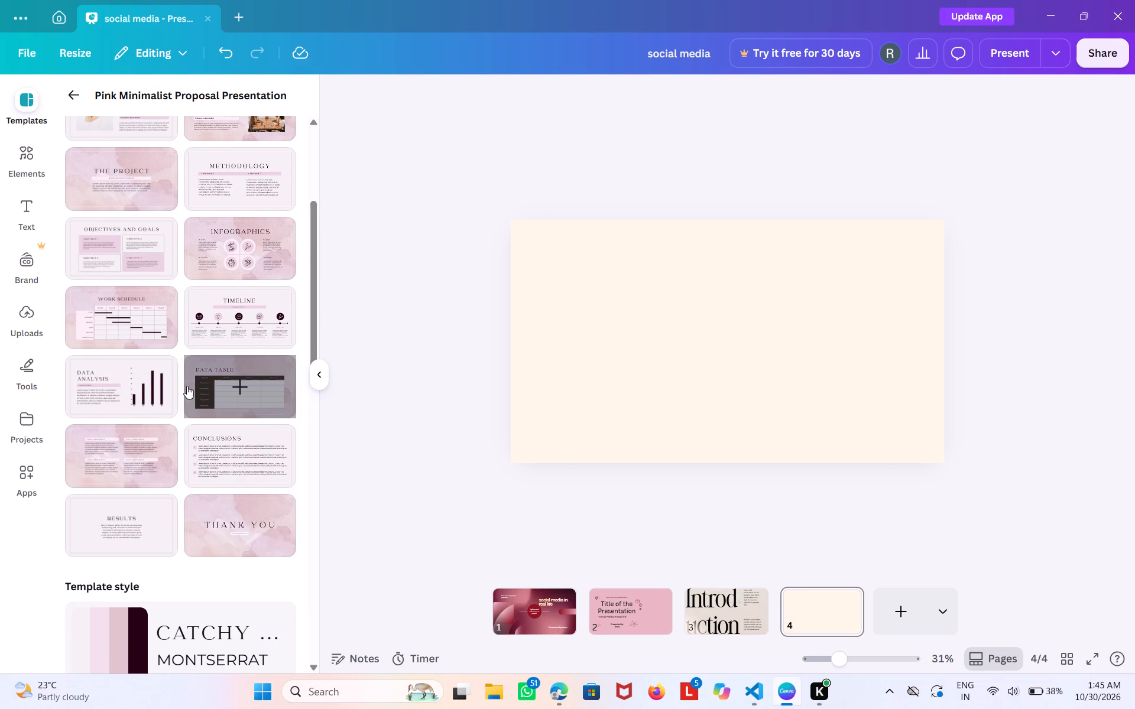
scroll(187, 386, "down", 4)
Apply the Pink Minimalist template's style, with its pink palette and Montserrat font pairing, to the blank page 4.
left_click(160, 343)
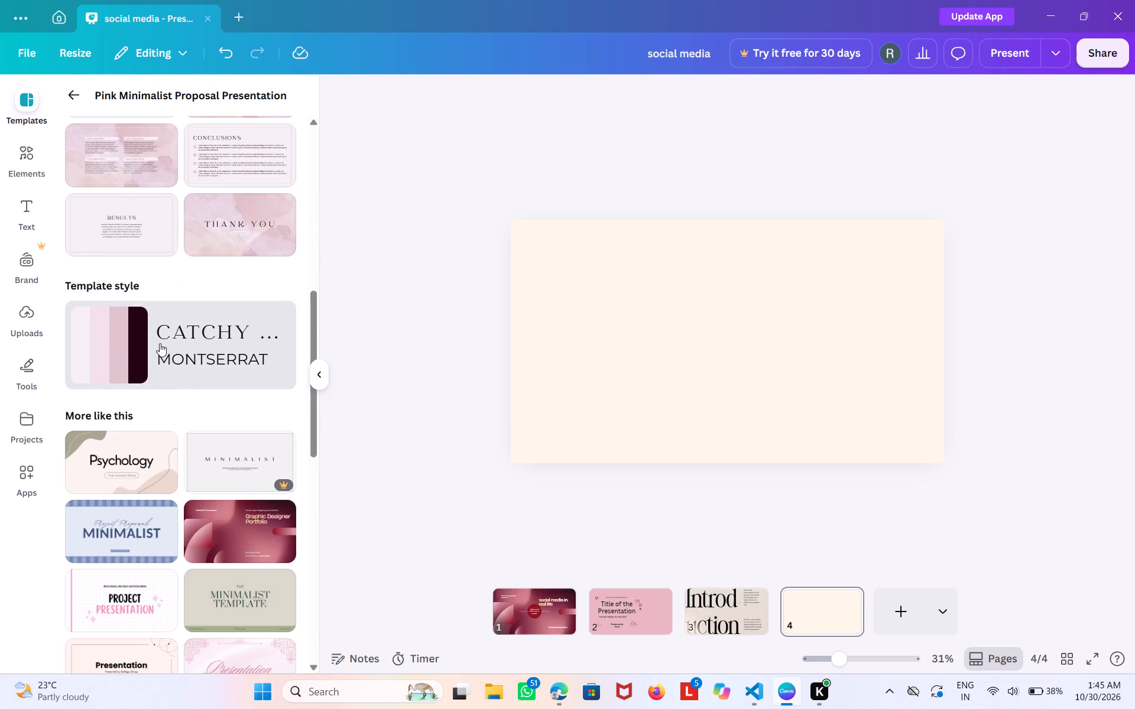
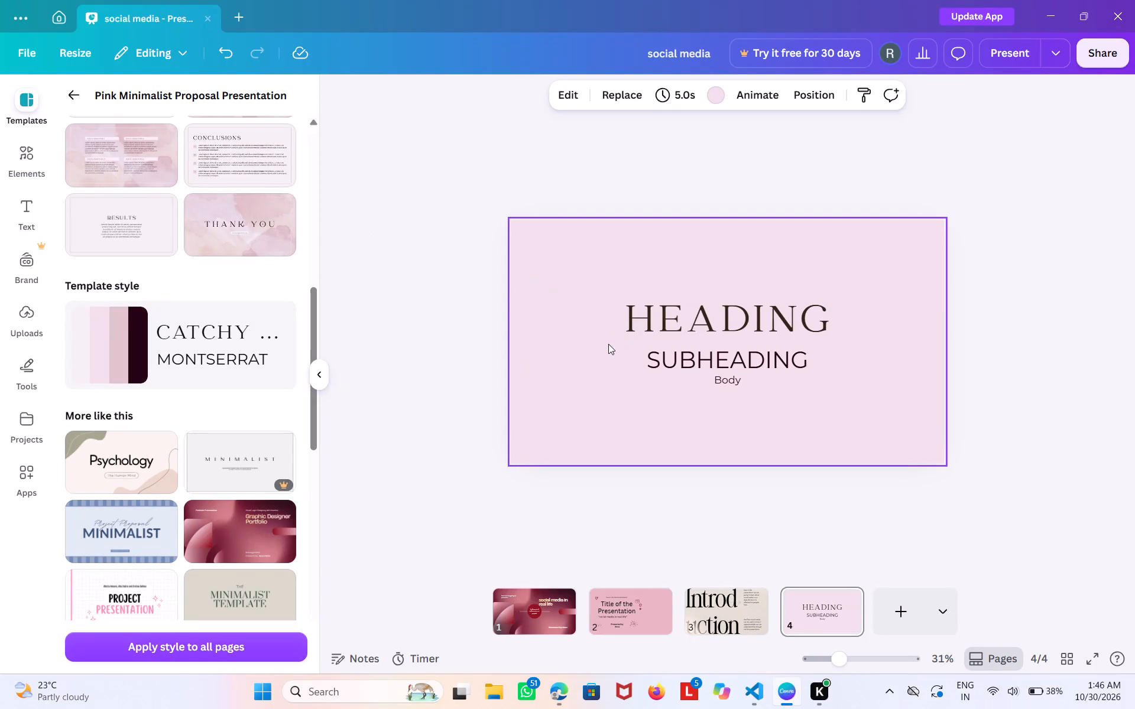
Replace the heading placeholder text on page 4 with "Objectives:-".
left_click(694, 337)
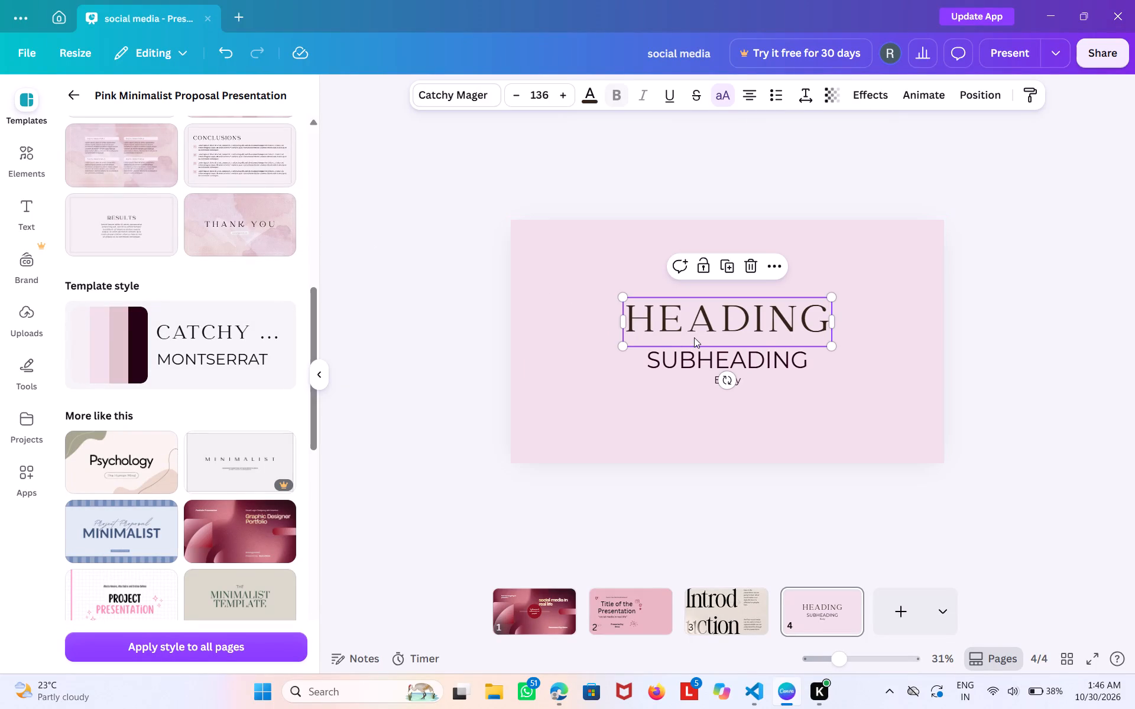
left_click(817, 315)
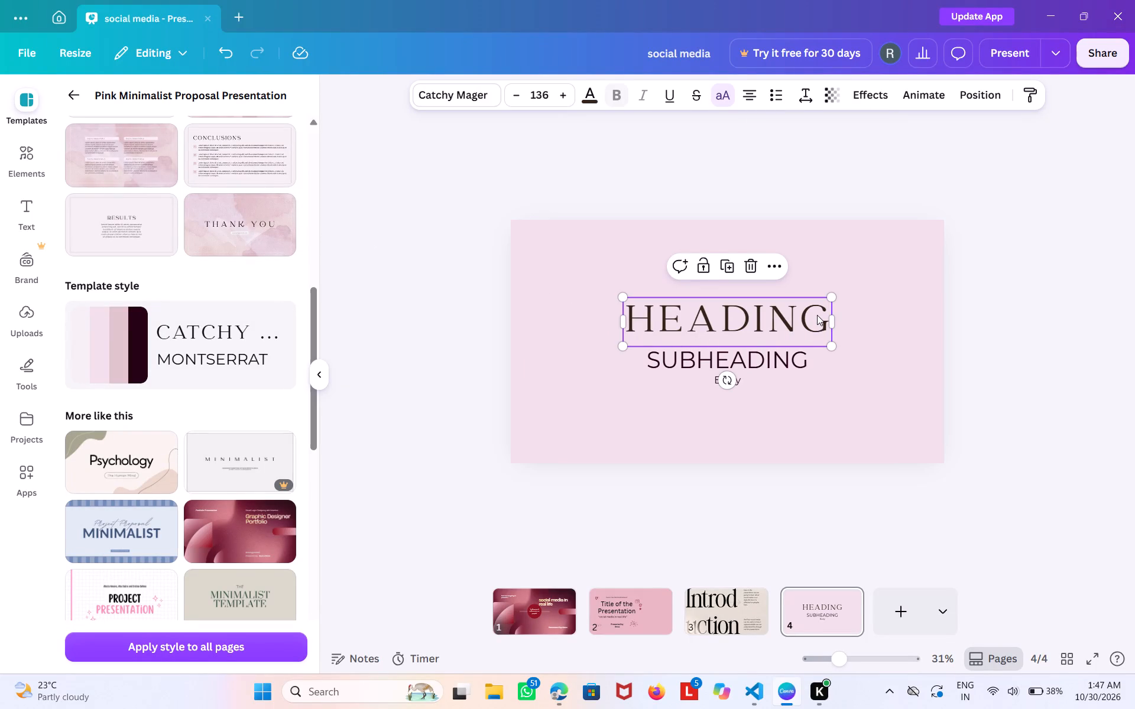
double_click(817, 315)
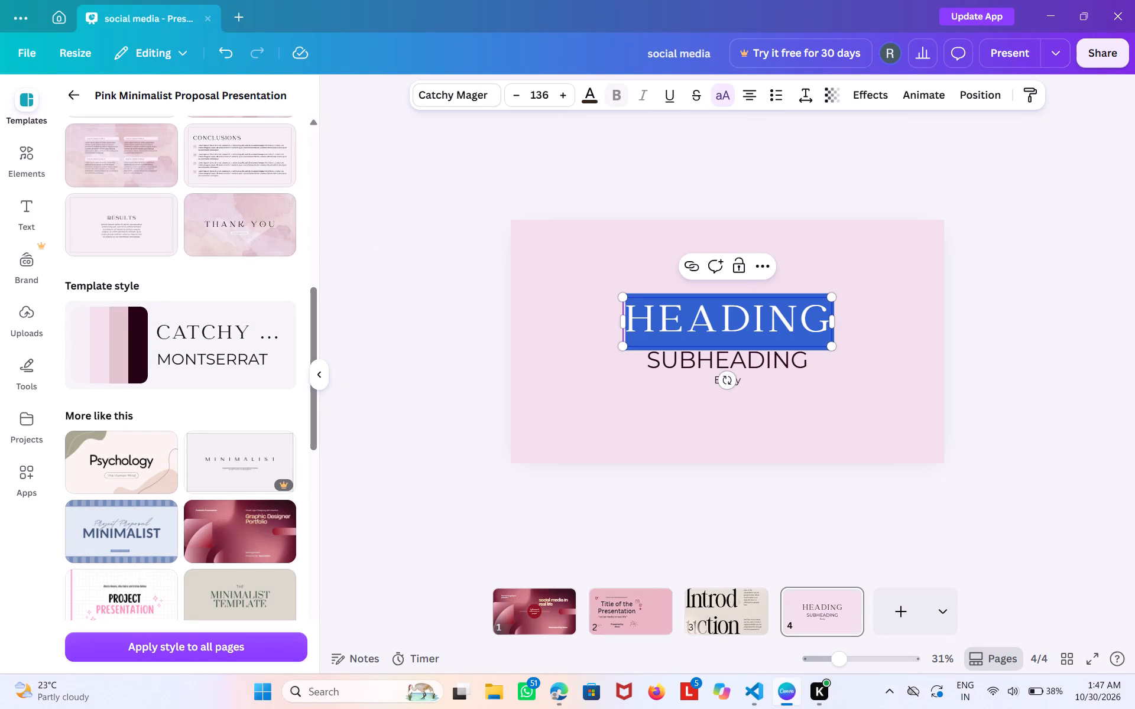
key("BackSpace")
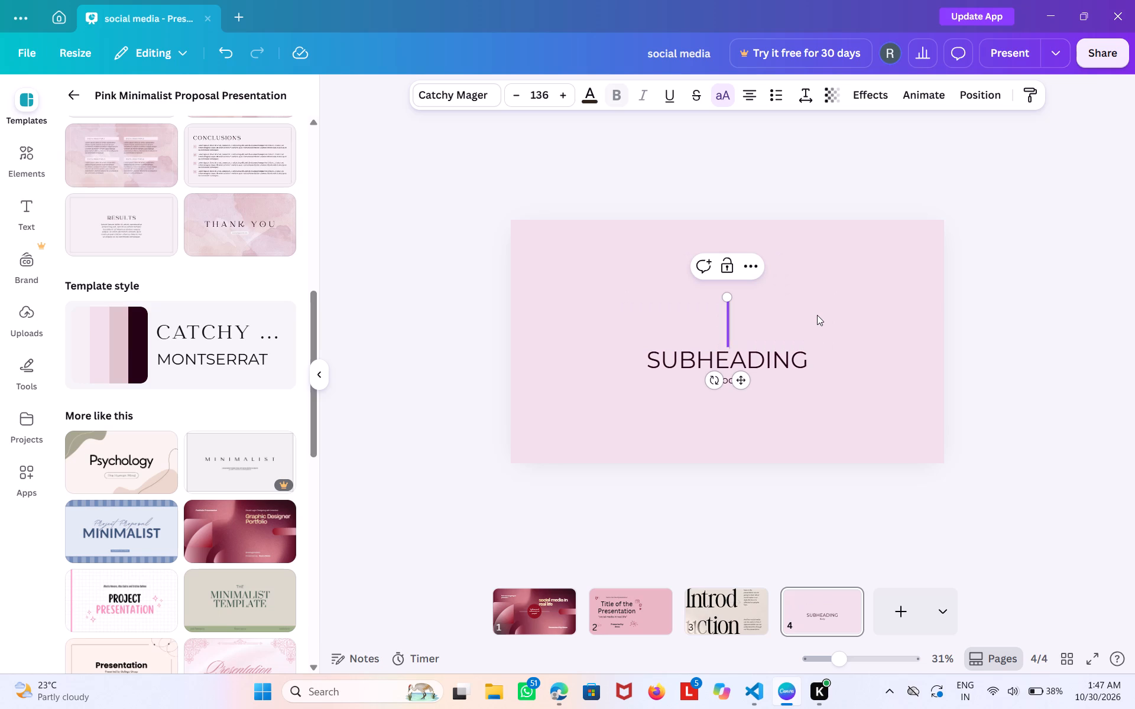
type("impor")
key("BackSpace")
key("BackSpace")
key("BackSpace")
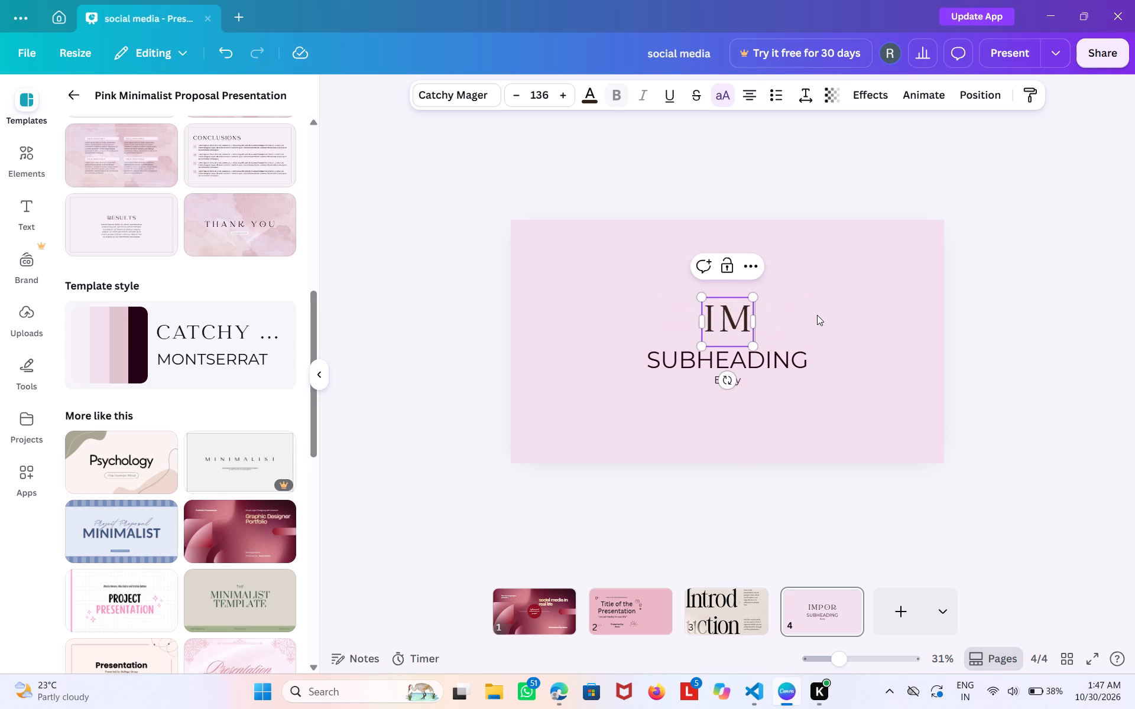
key("BackSpace")
key("BackSpace")
type("obje")
key("c")
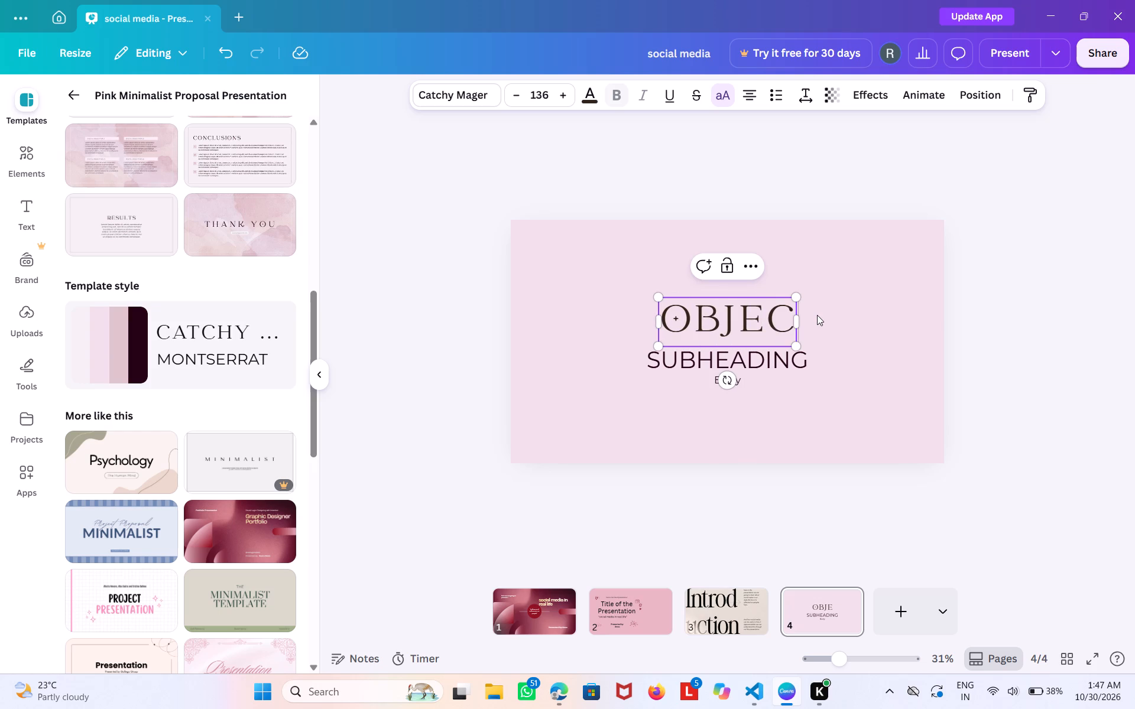
type("tives")
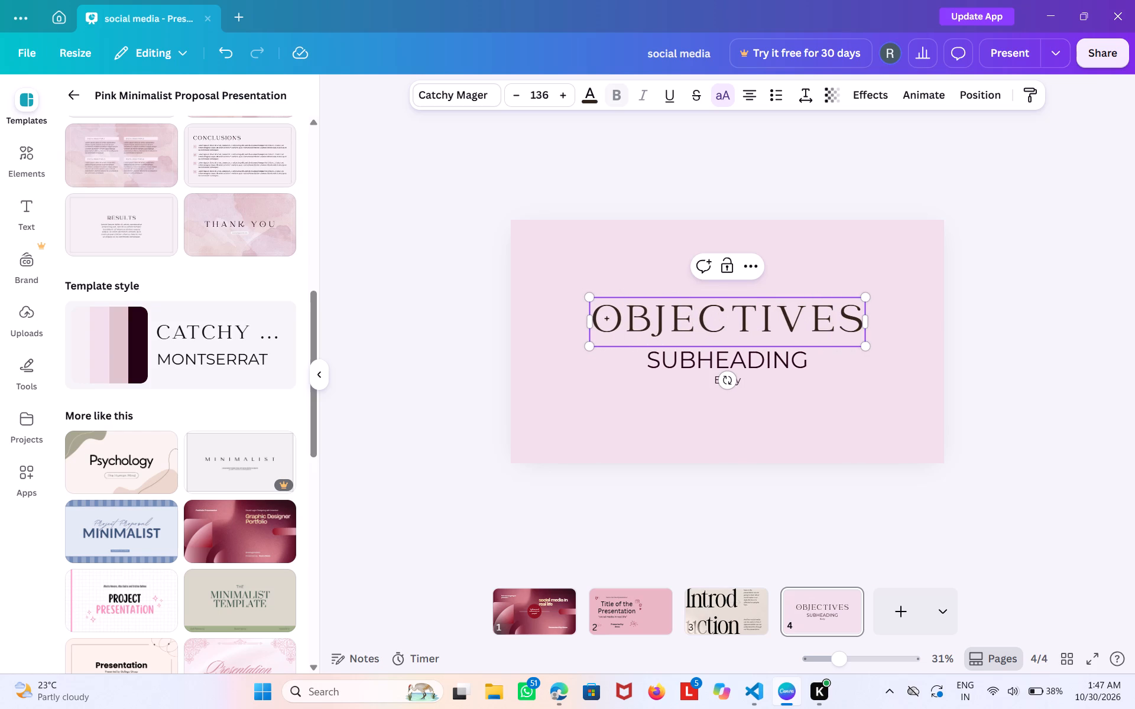
key("shift+colon")
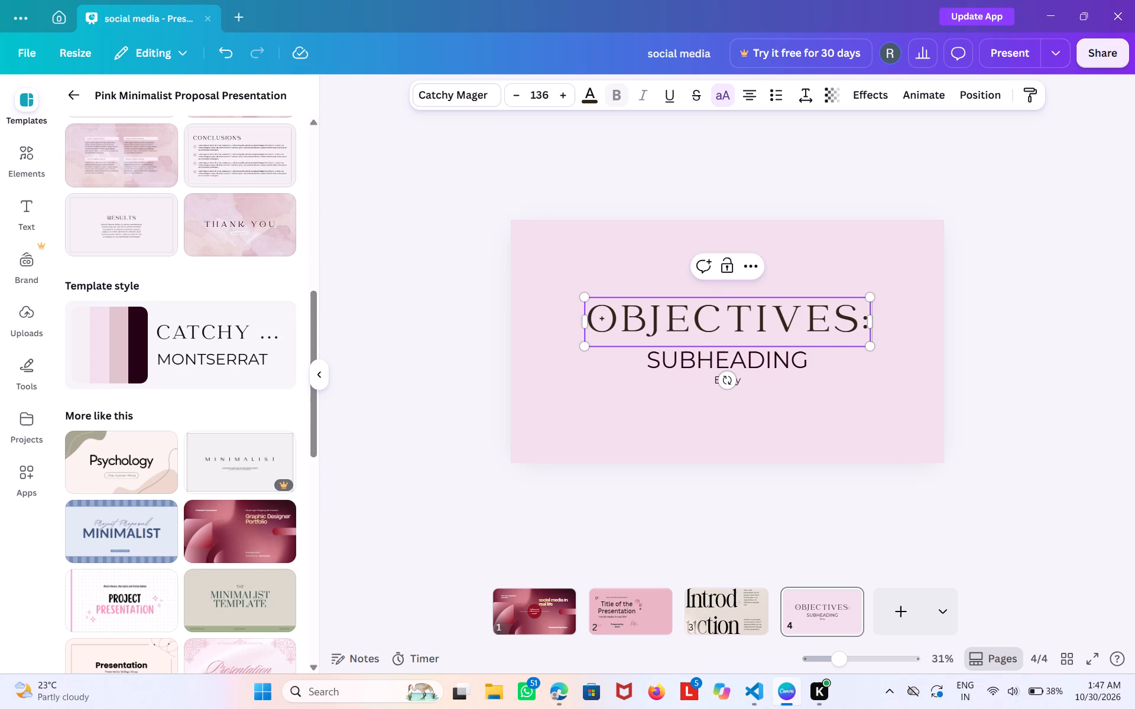
key("shift+plus")
key("BackSpace")
key("equal")
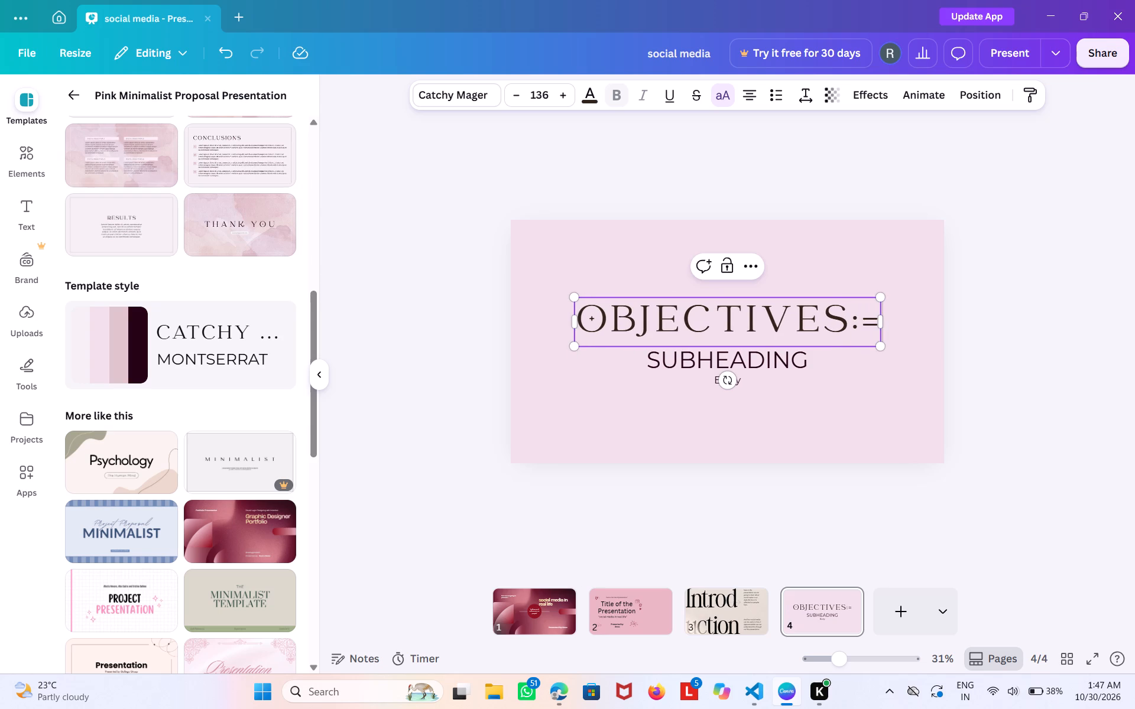
key("BackSpace")
key("minus")
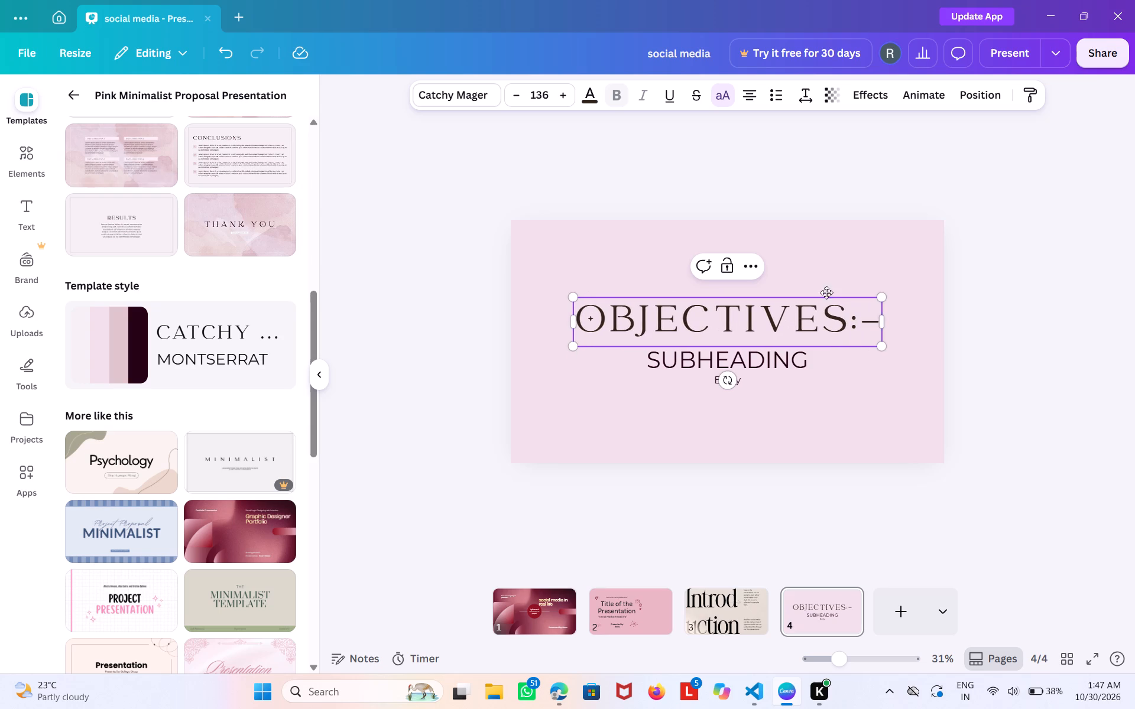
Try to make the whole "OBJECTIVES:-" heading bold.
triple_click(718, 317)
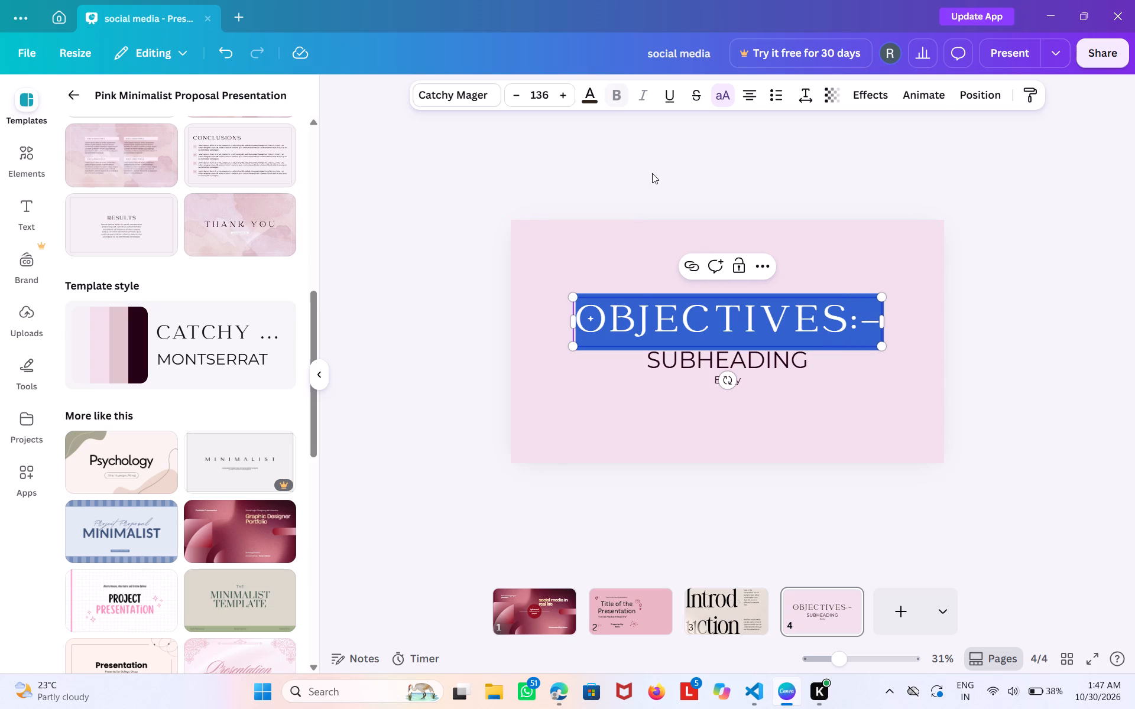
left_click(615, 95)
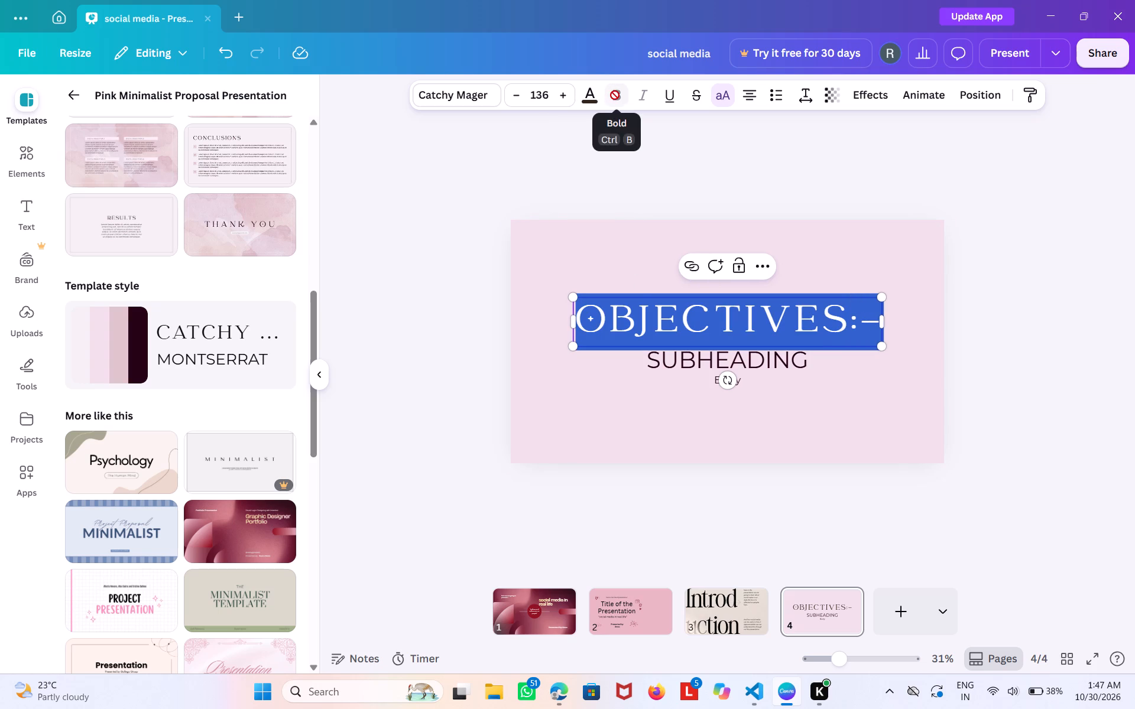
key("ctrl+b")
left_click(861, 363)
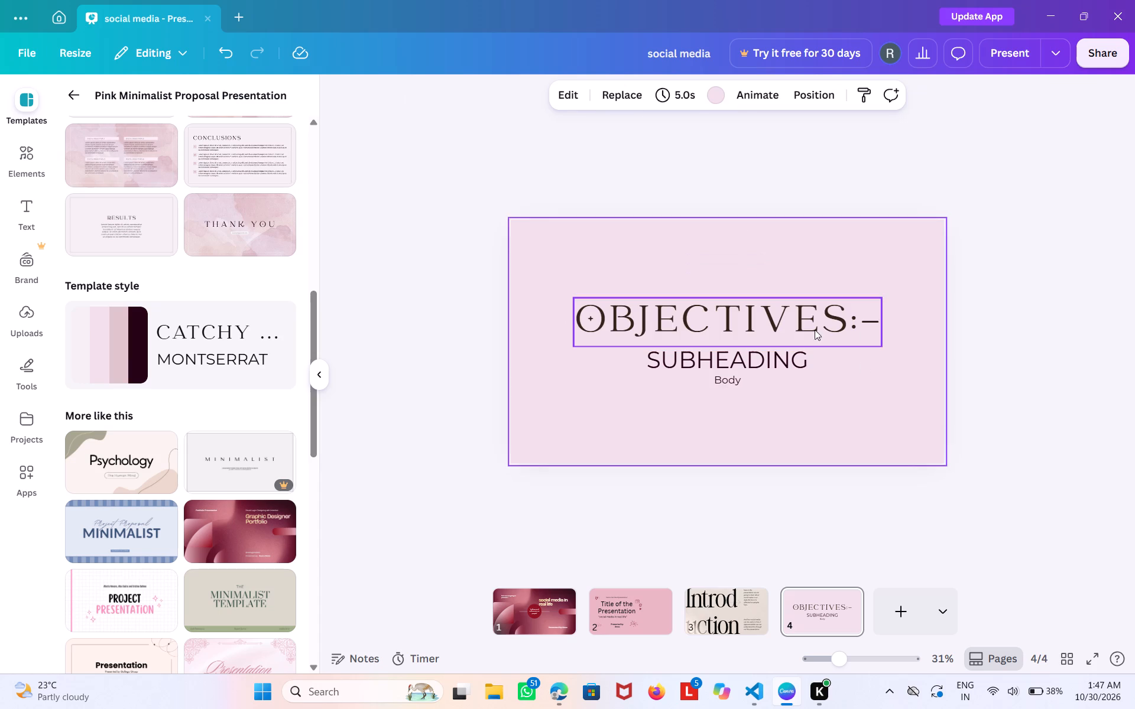
Move the "OBJECTIVES:-" heading to the upper-left corner of page 4, just inside the page edges.
left_click_drag(717, 316, 657, 257)
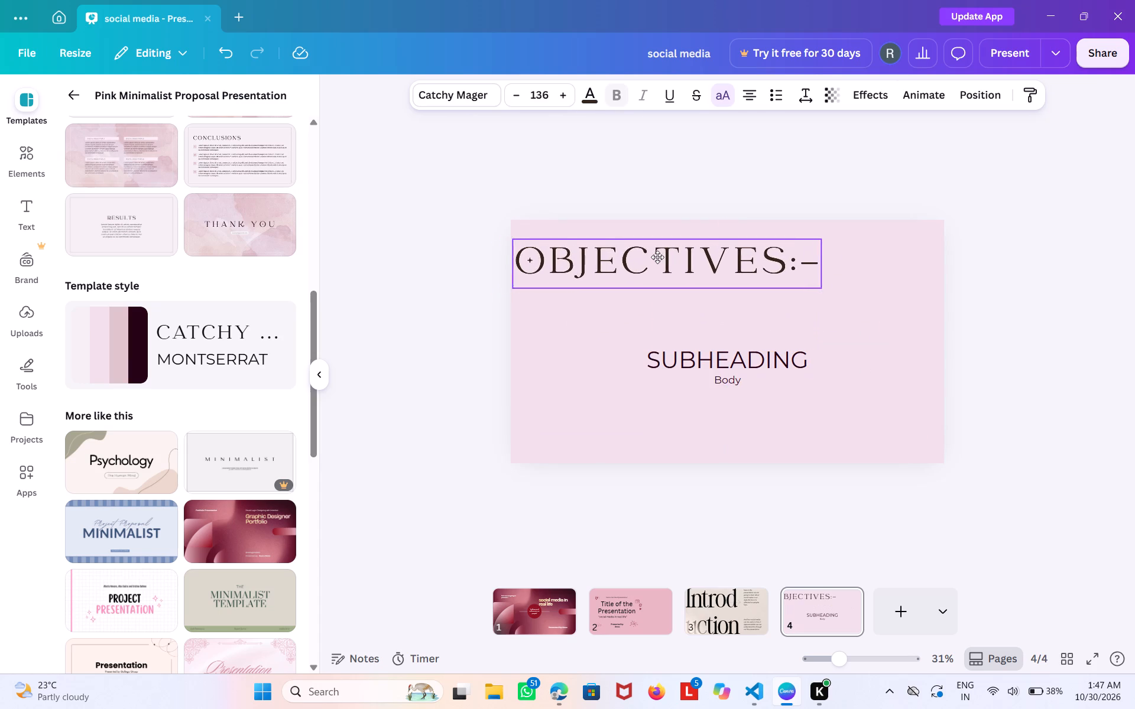
left_click_drag(657, 257, 659, 243)
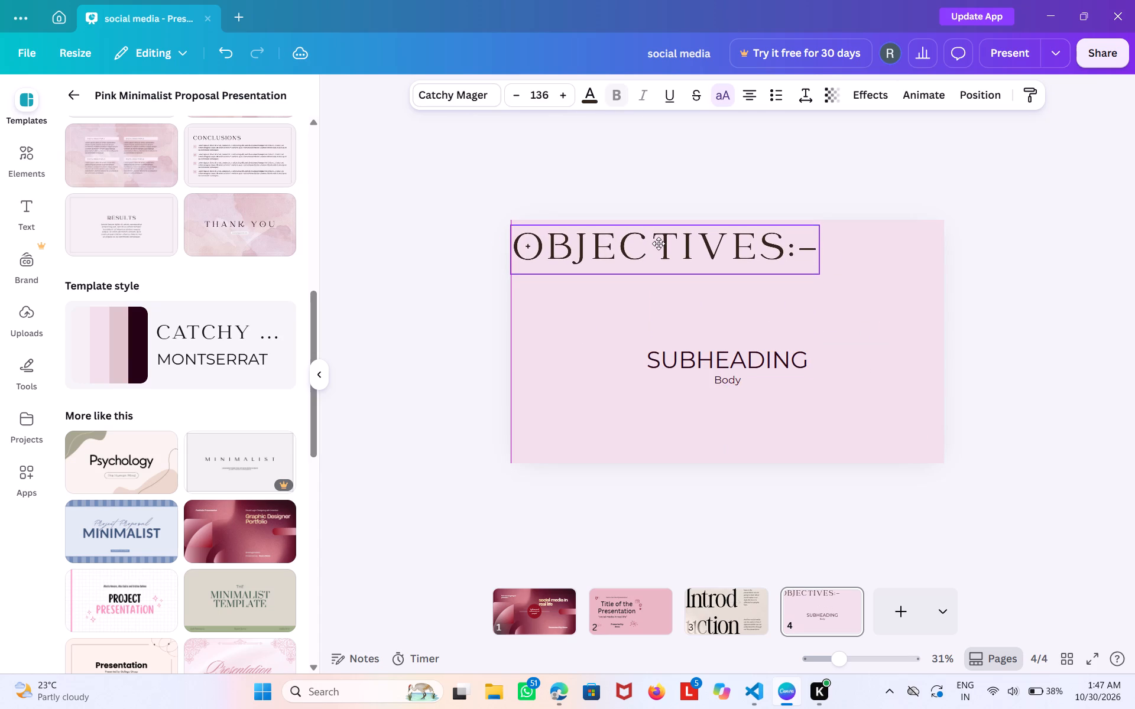
left_click_drag(659, 243, 659, 243)
left_click(650, 152)
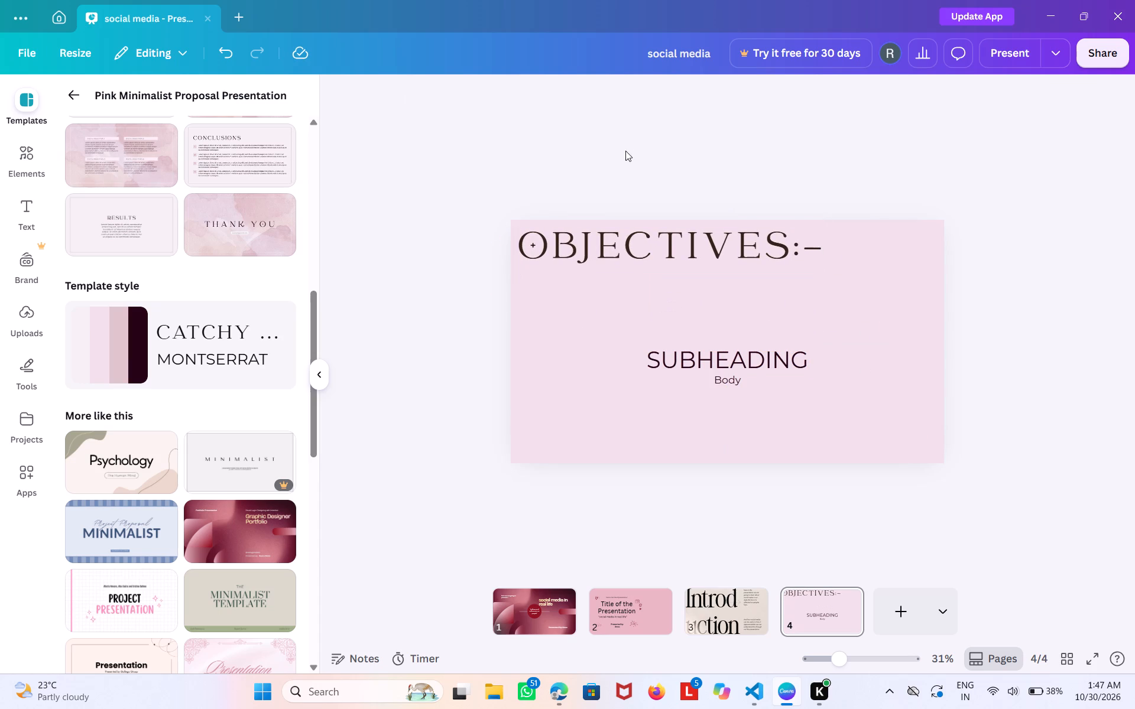
Delete the "SUBHEADING" text box from page 4.
left_click(690, 349)
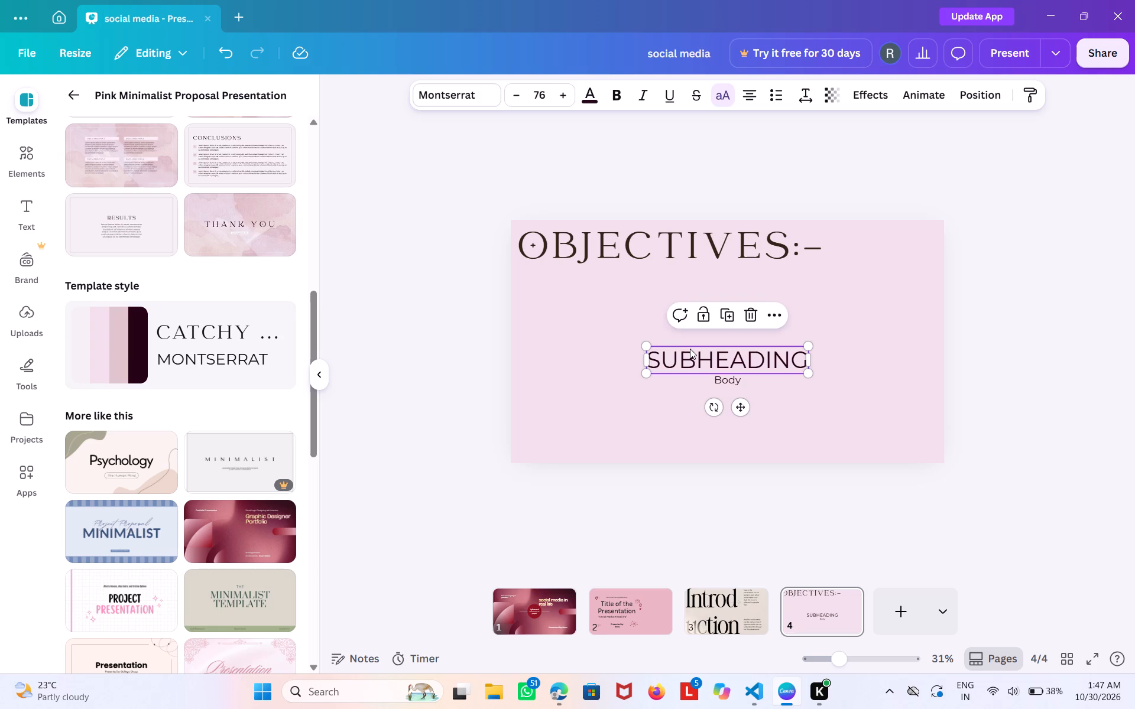
key("BackSpace")
key("BackSpace")
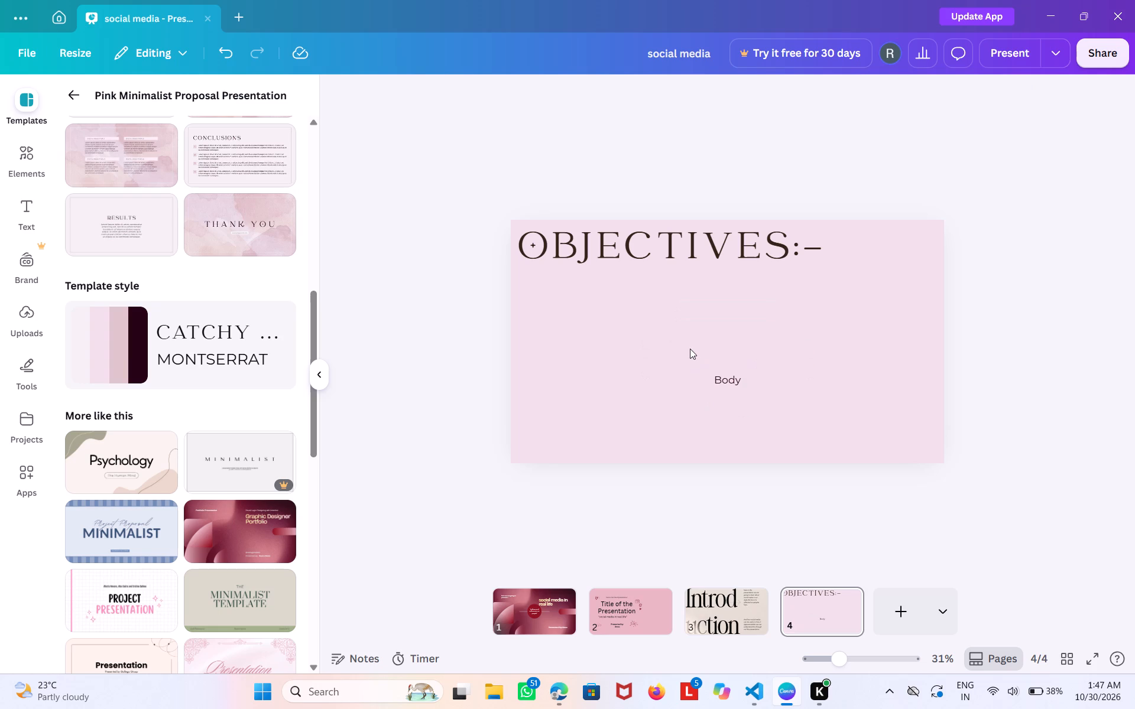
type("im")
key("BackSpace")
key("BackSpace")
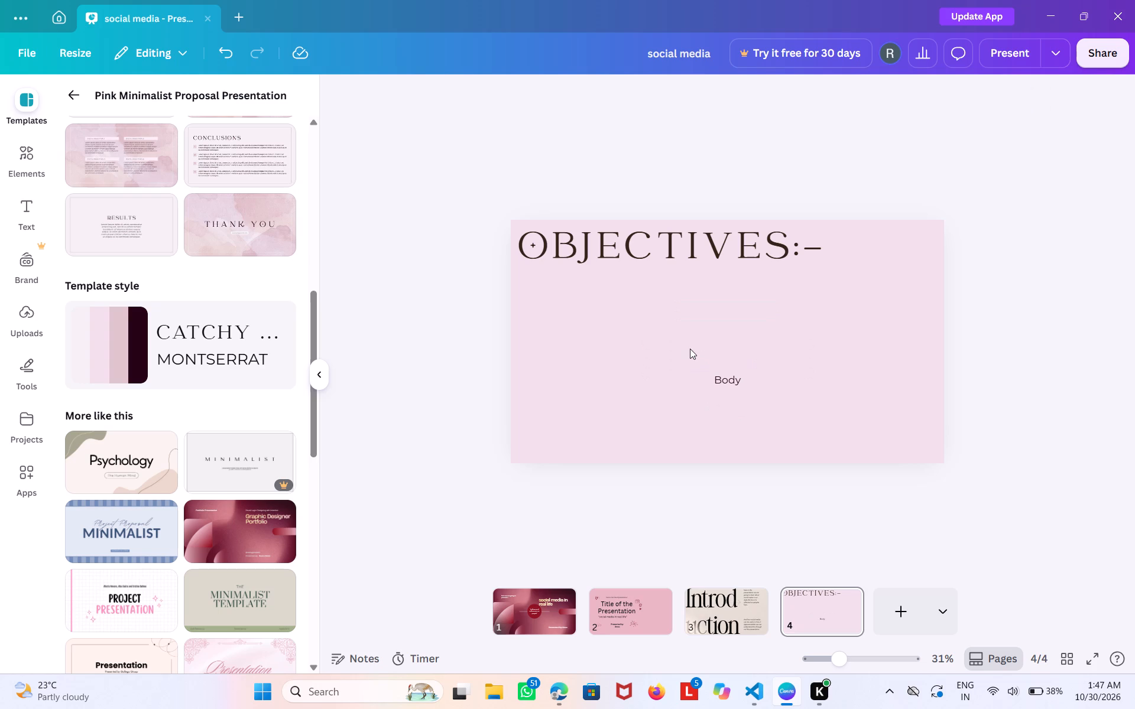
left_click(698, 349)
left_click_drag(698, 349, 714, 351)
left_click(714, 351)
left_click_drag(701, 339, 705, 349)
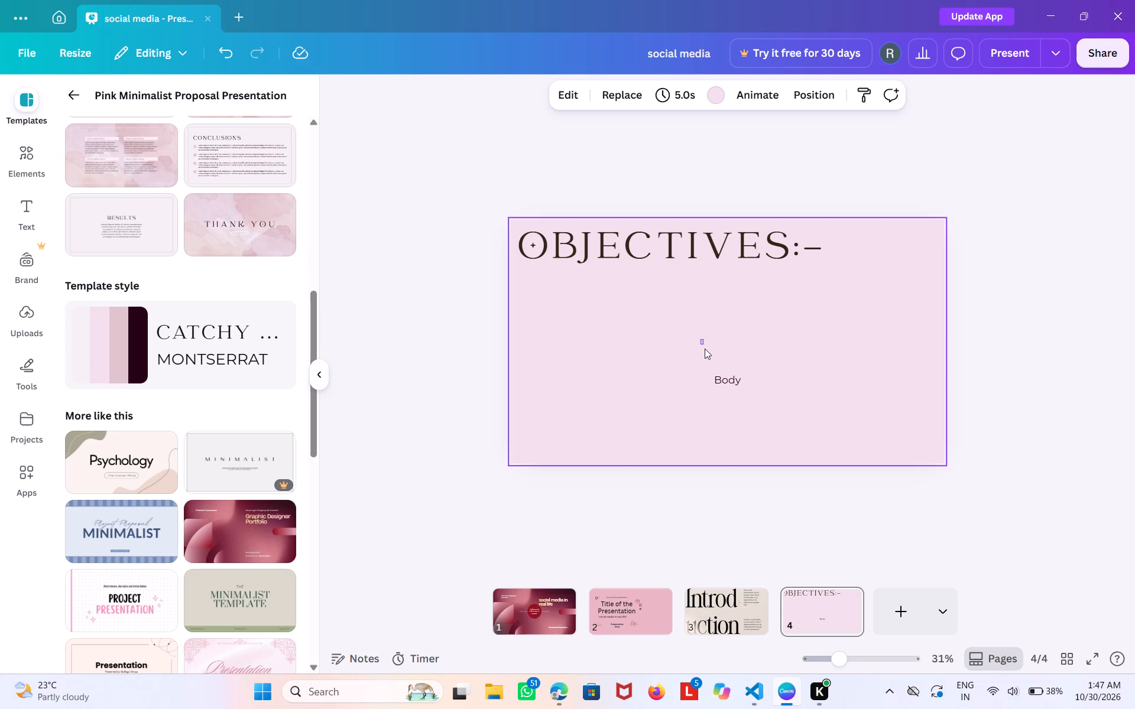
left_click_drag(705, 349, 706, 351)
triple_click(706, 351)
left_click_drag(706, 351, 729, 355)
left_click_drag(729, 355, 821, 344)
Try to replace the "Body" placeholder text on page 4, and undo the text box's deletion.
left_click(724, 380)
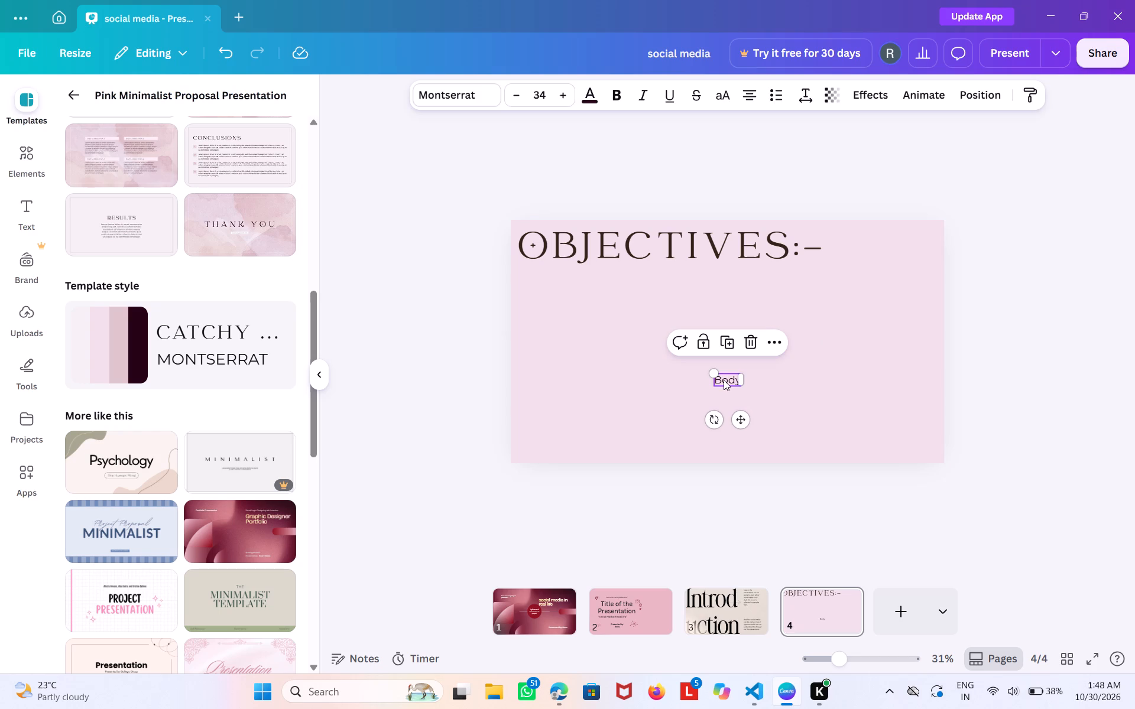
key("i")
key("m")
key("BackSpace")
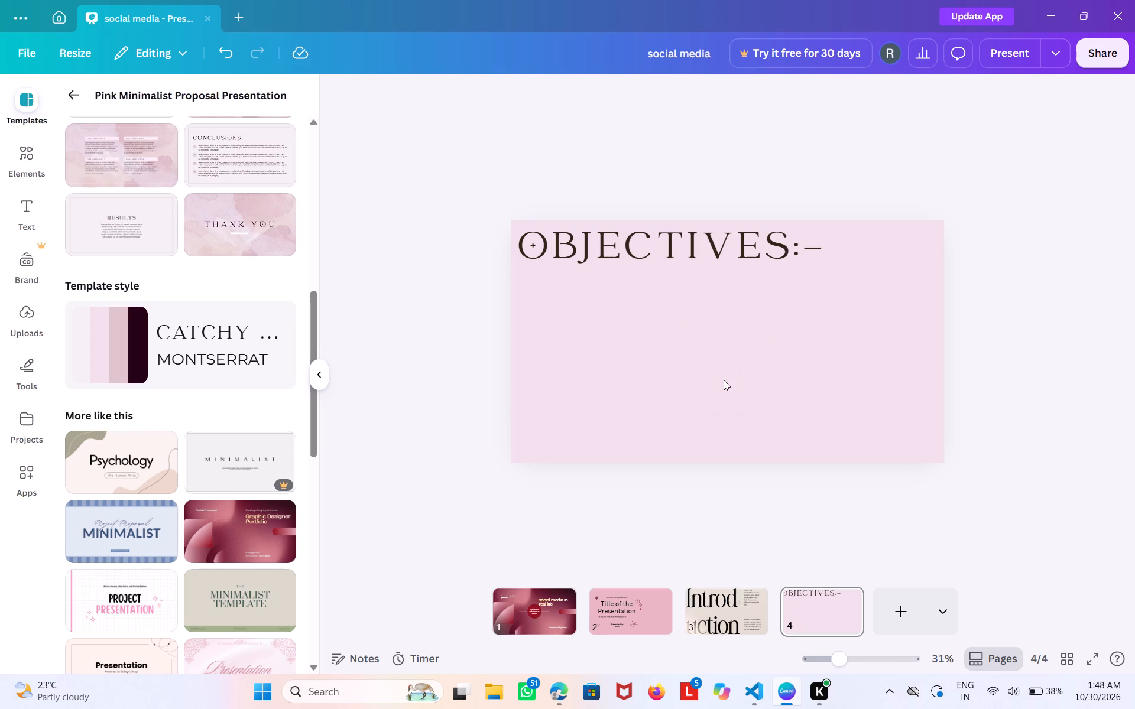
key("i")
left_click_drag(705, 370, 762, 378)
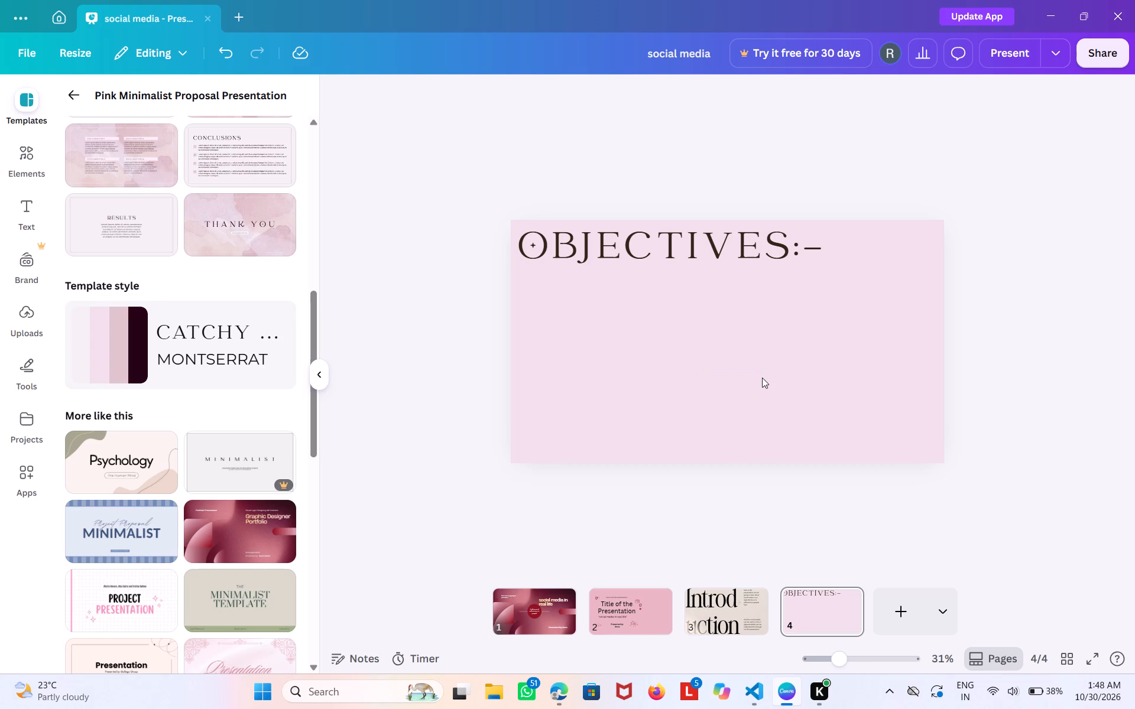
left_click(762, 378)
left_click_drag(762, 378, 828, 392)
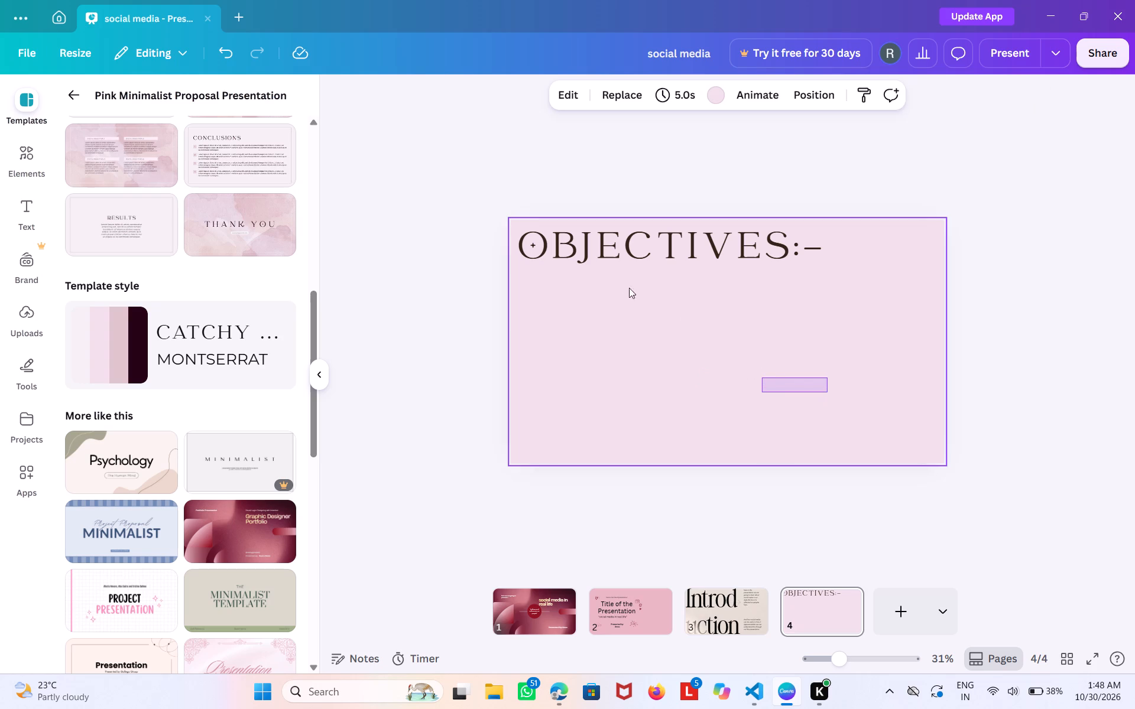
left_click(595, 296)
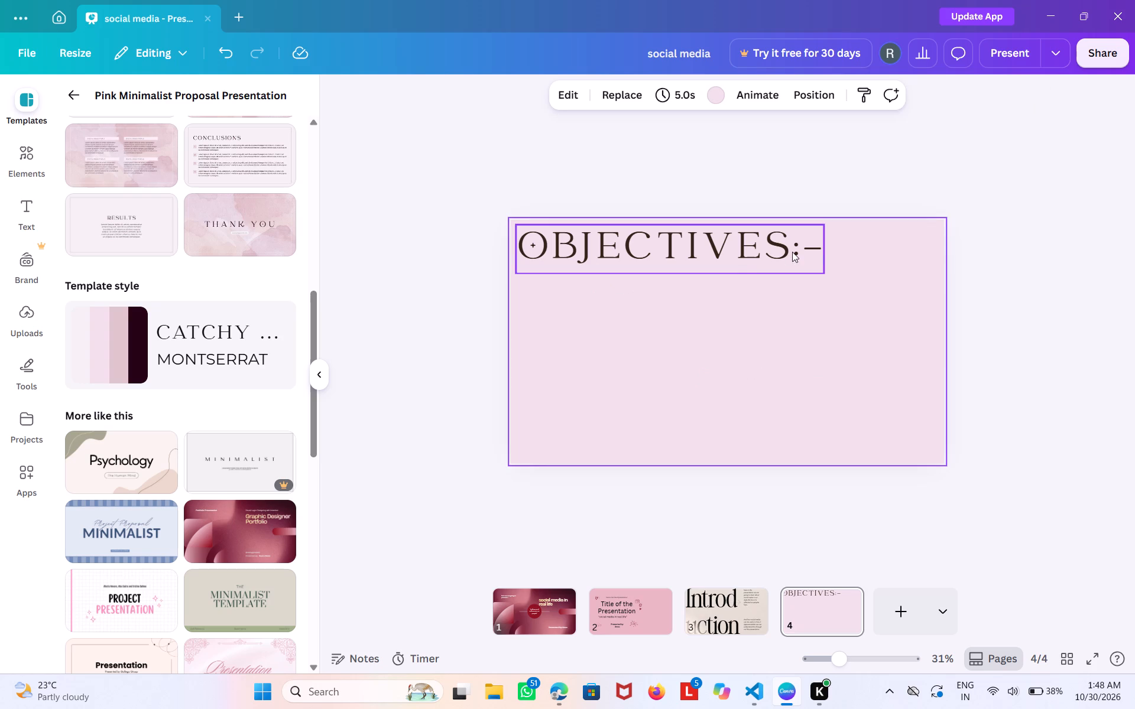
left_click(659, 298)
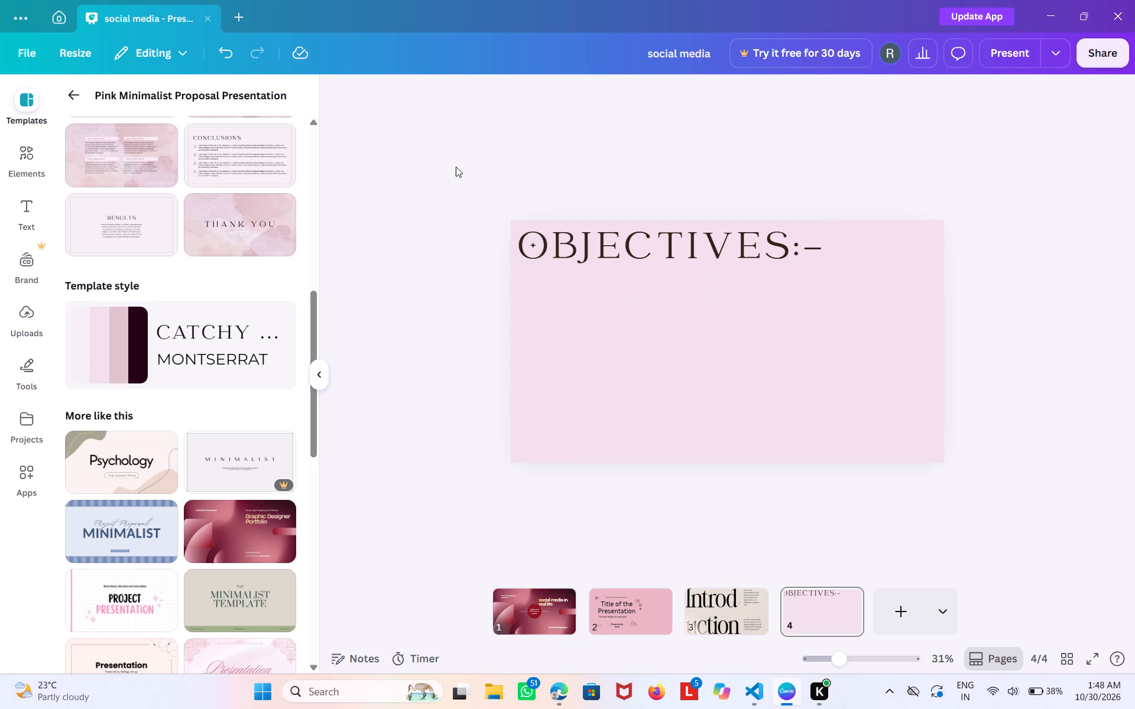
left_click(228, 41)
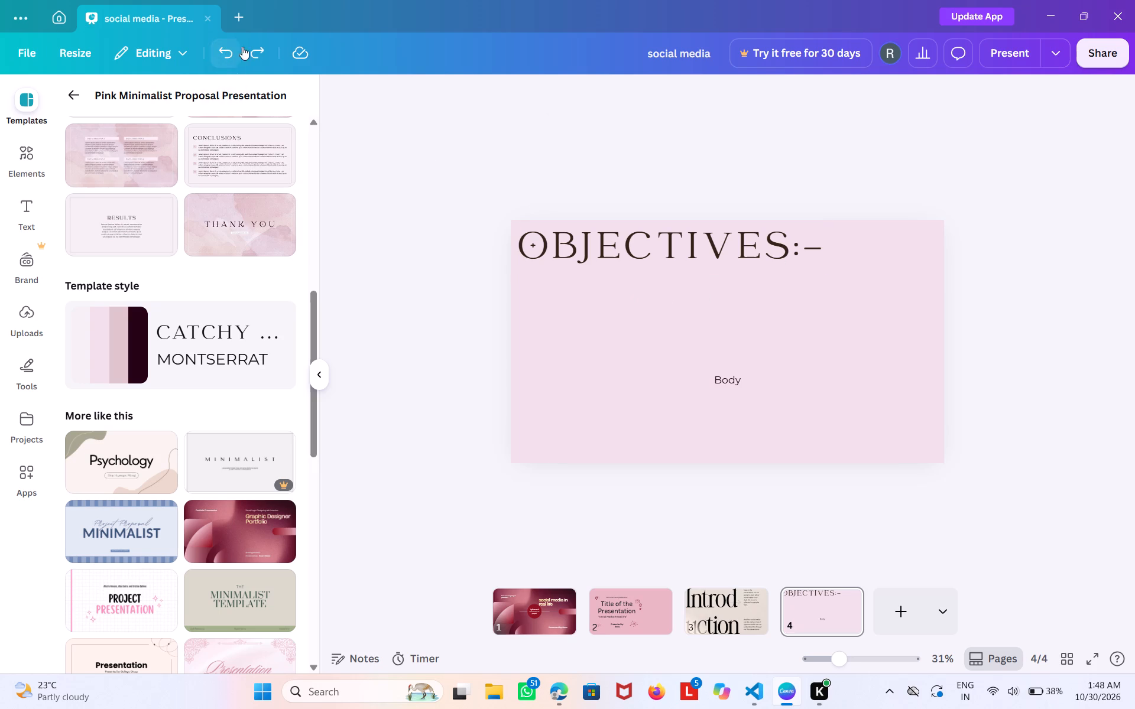
Replace the "Body" placeholder text on page 4 with the line "i~Impacts".
left_click(726, 377)
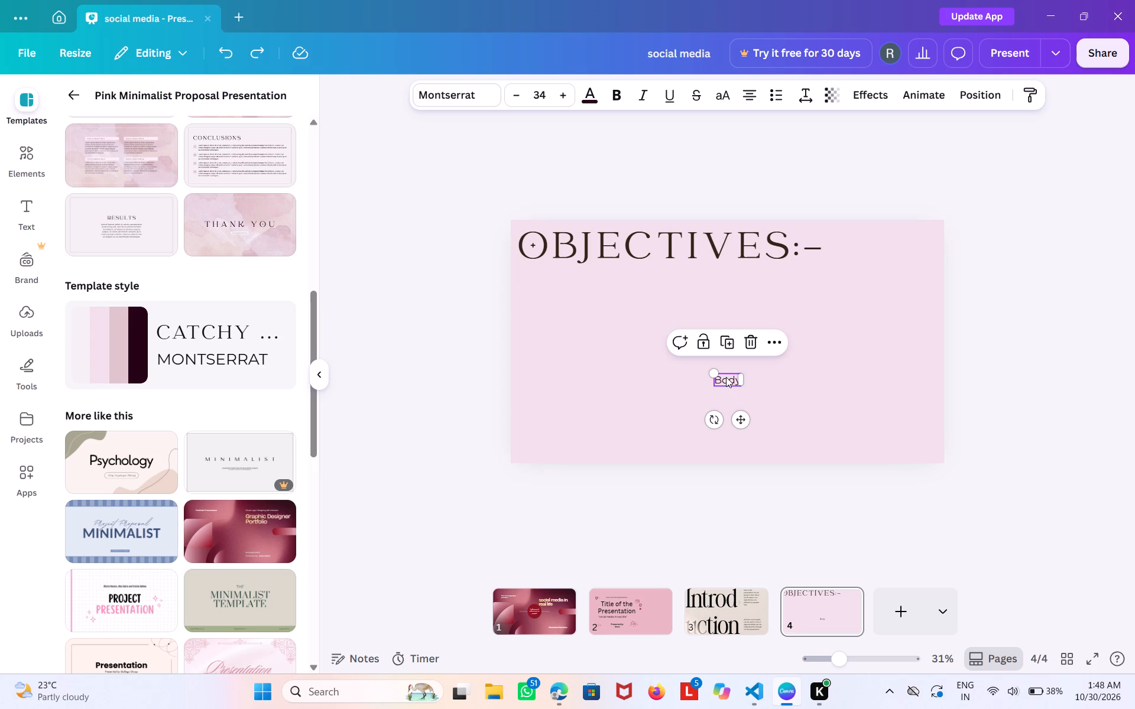
double_click(726, 377)
key("BackSpace")
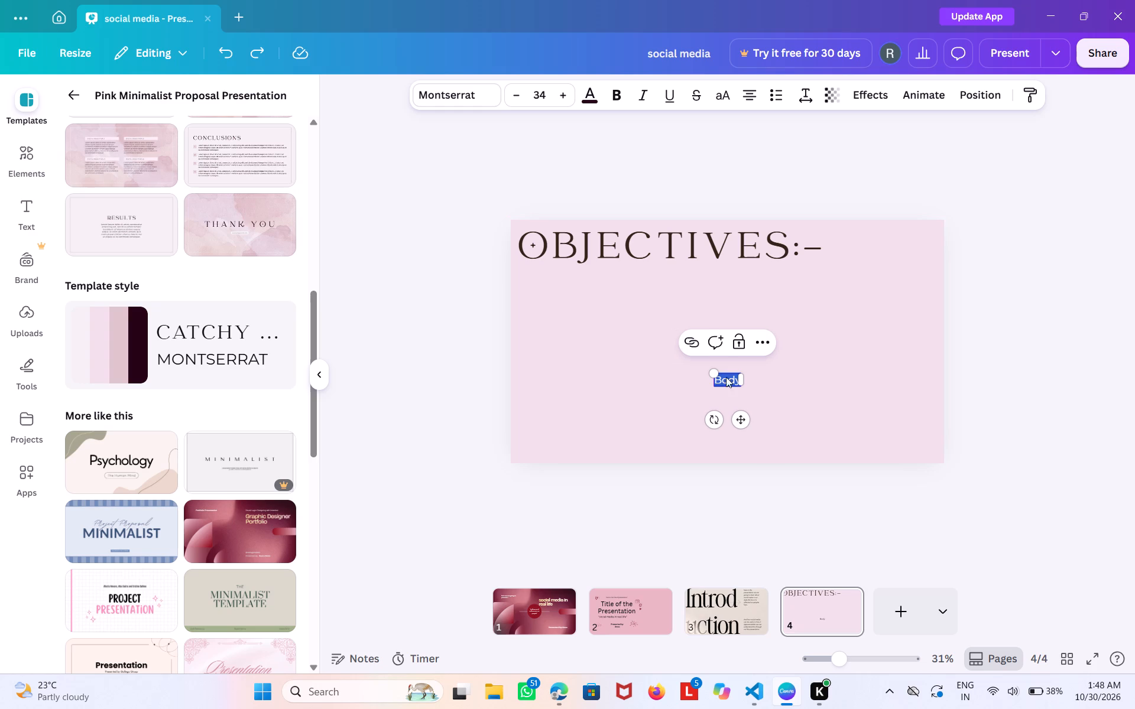
type("impa")
key("BackSpace")
key("BackSpace")
key("BackSpace")
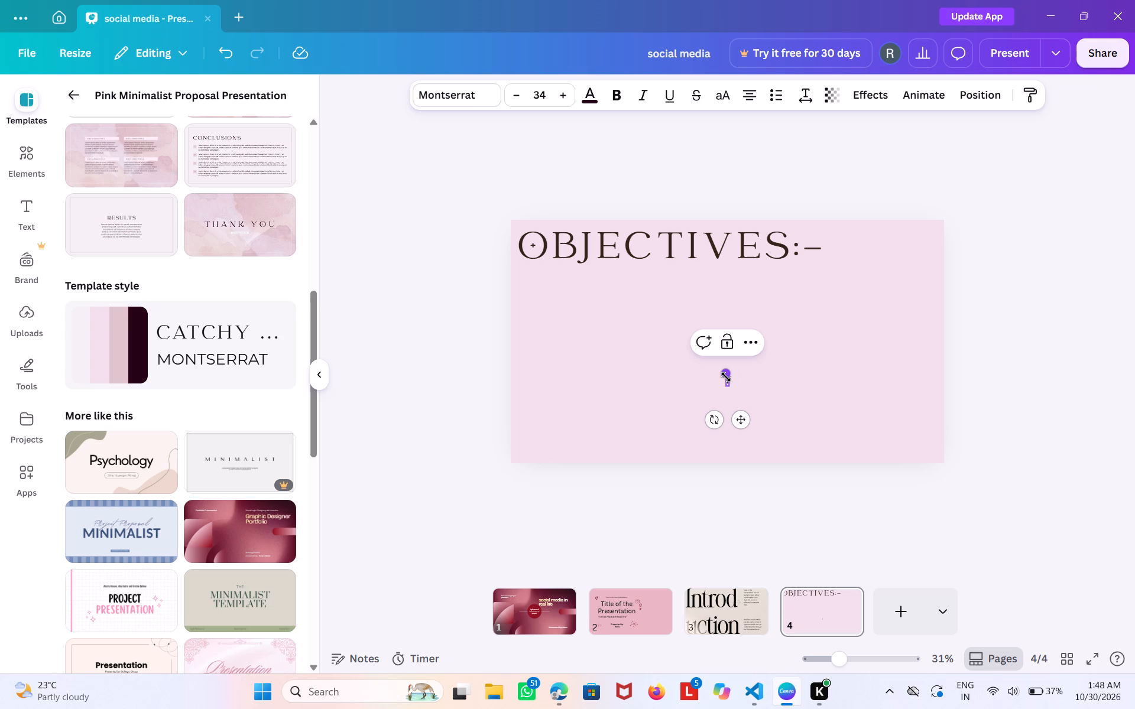
key("shift+asciitilde")
type("Impacts")
Add the lines "~importance" and "~apllications" below "i~Impacts" in the body text.
key("Return")
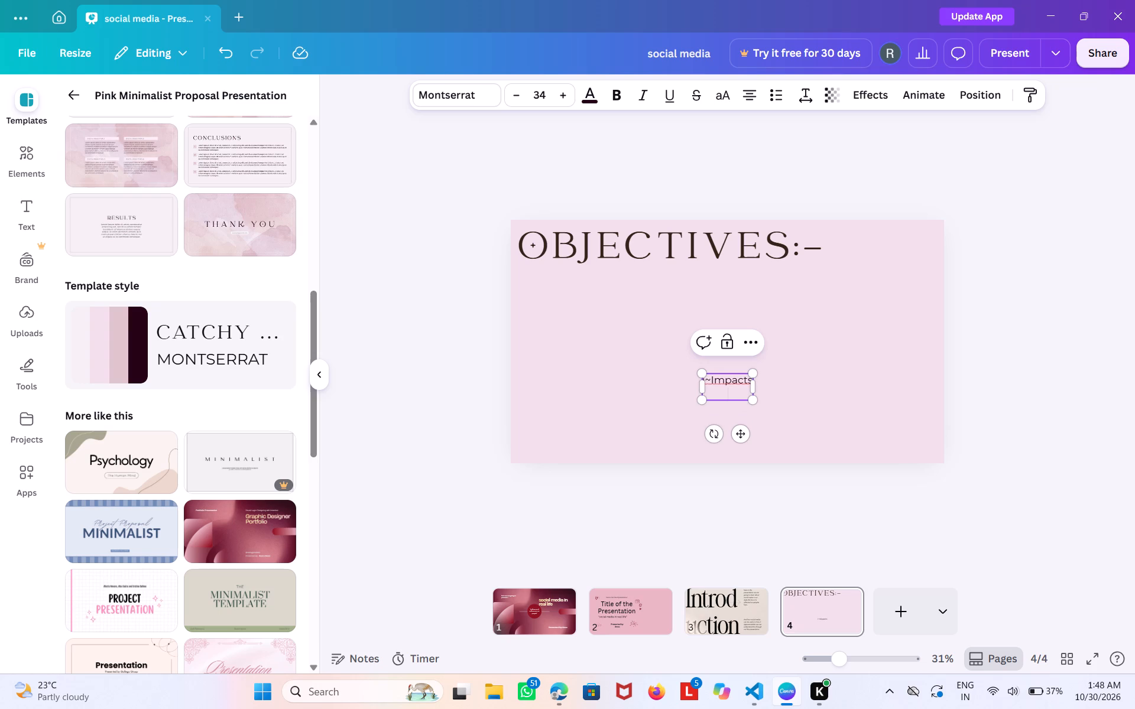
key("shift+asciitilde")
type("imp")
type("ortance")
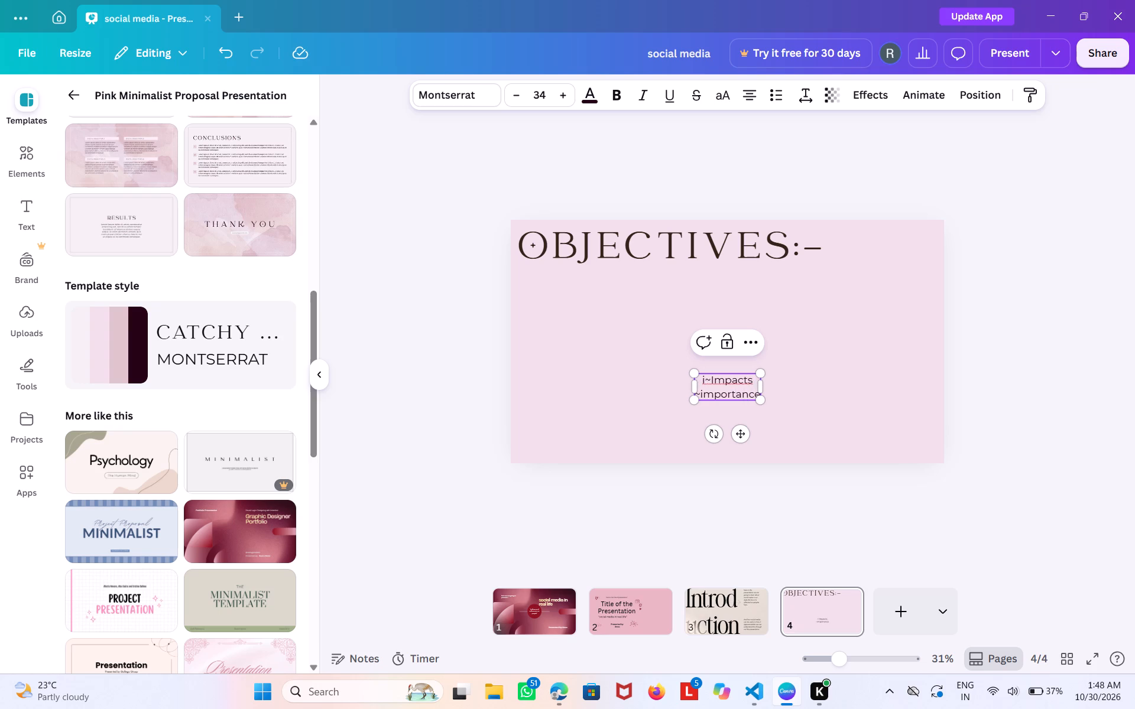
key("Return")
key("shift+asciitilde")
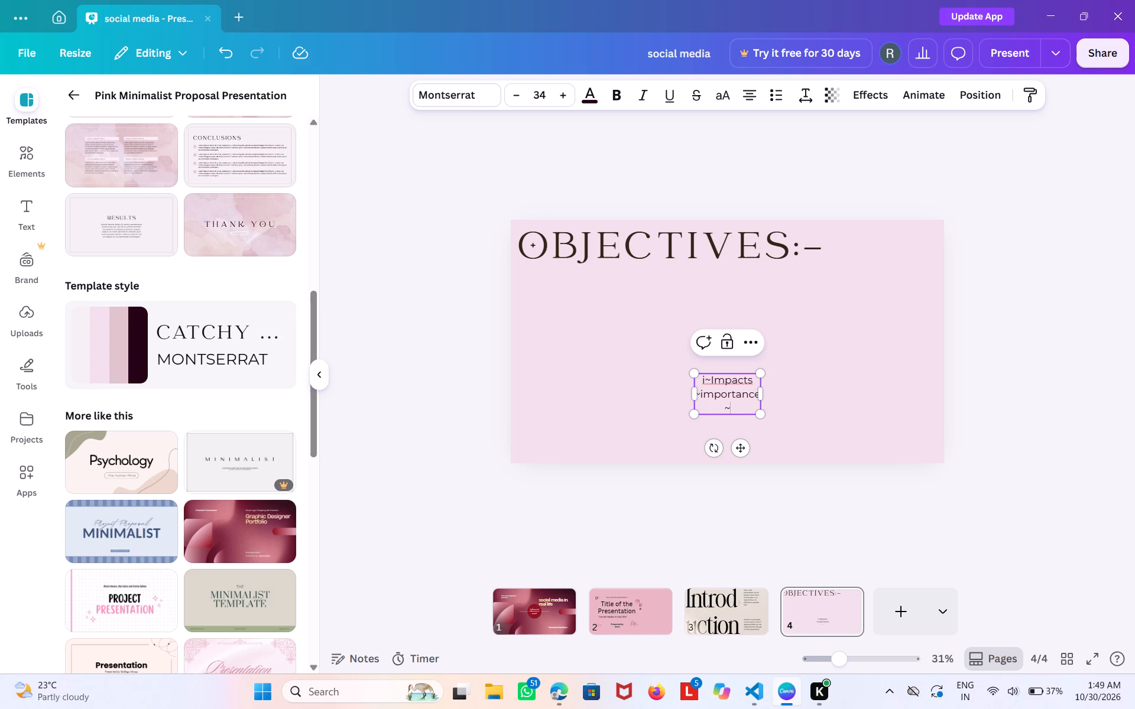
type("apll")
type("ic")
key("a")
type("tions")
Add the lines "~Advatages" and "~Disadvantaged" to the end of the body text list.
key("Return")
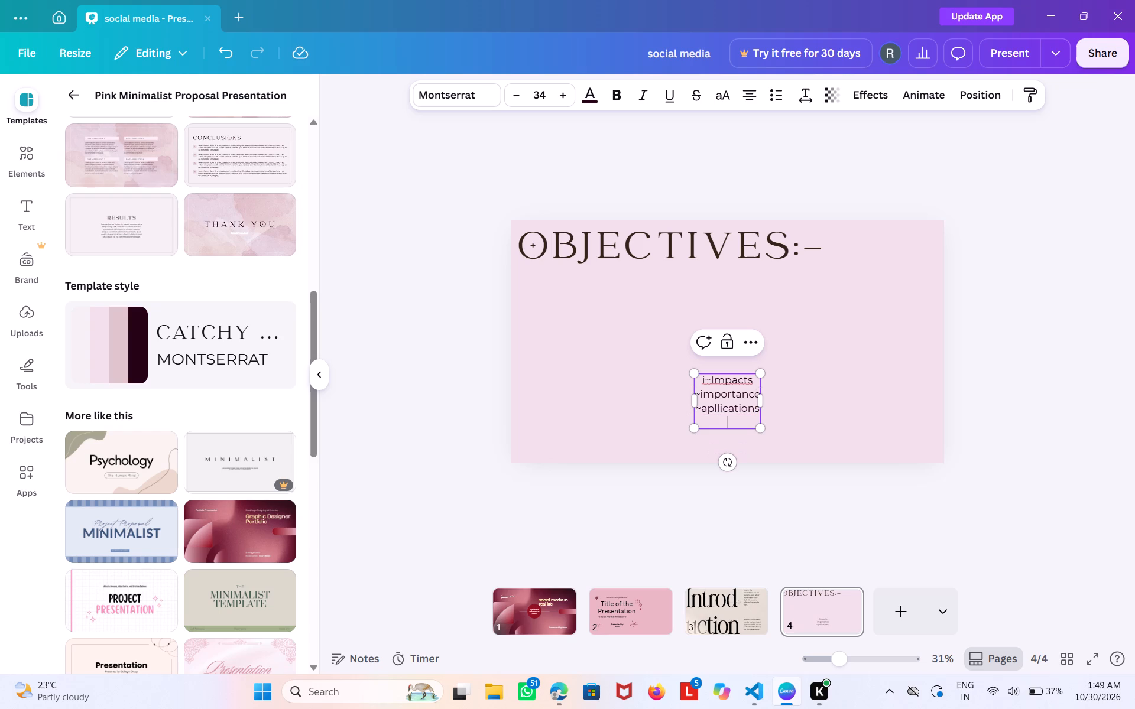
key("shift+Escape")
key("BackSpace")
key("shift+asciitilde")
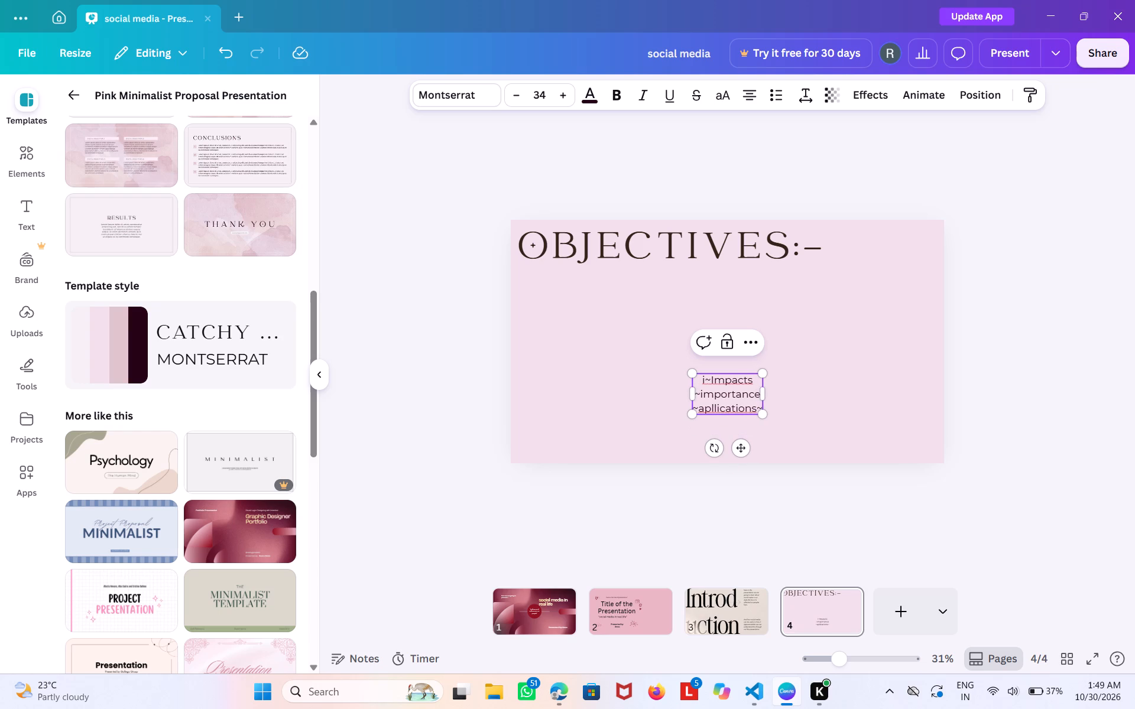
key("BackSpace")
key("Return")
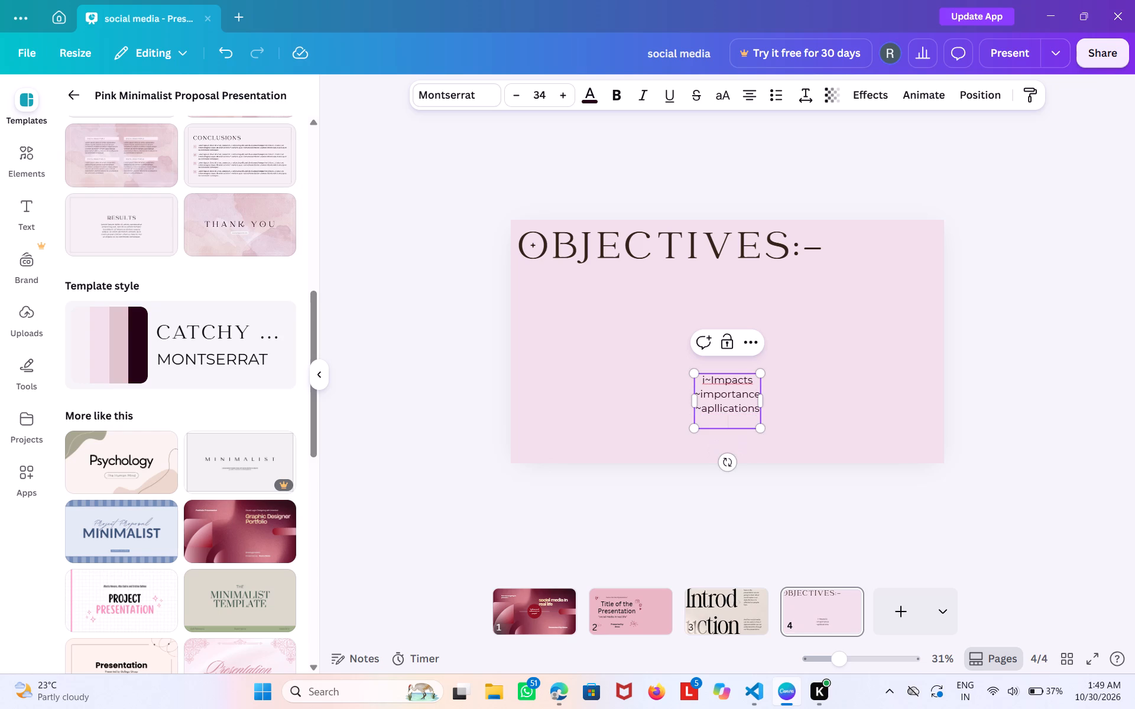
key("shift+asciitilde")
key("shift+a")
type("dvatages")
key("Return")
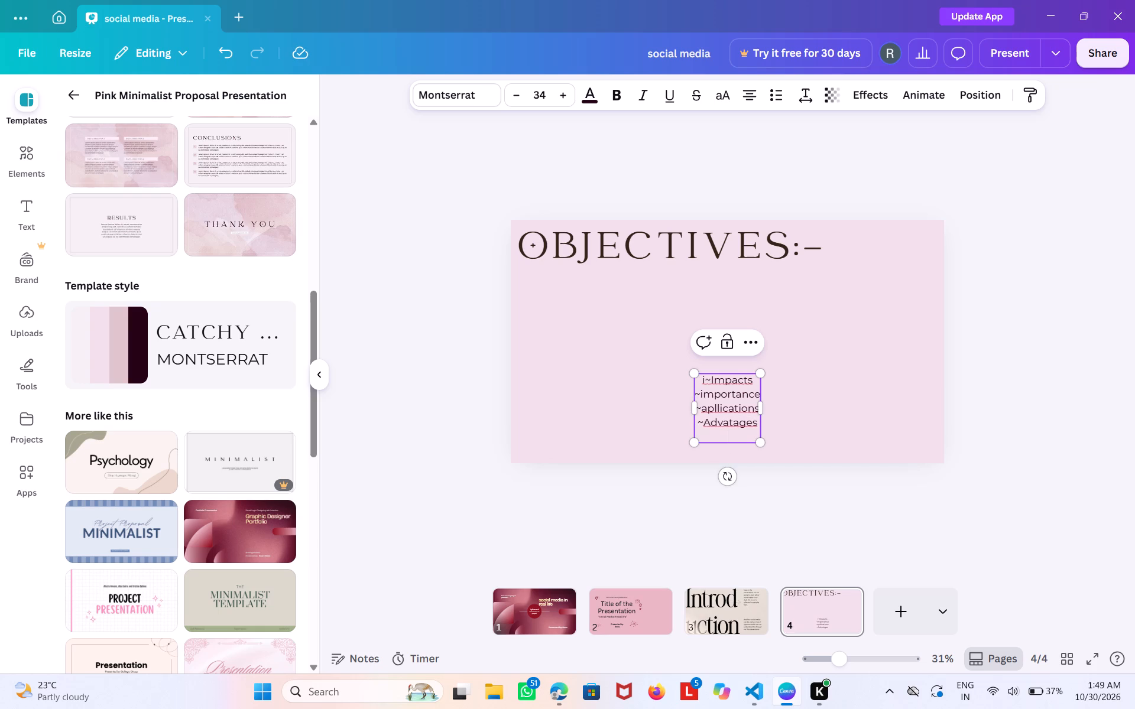
key("shift+asciitilde")
type("Disadvantaged")
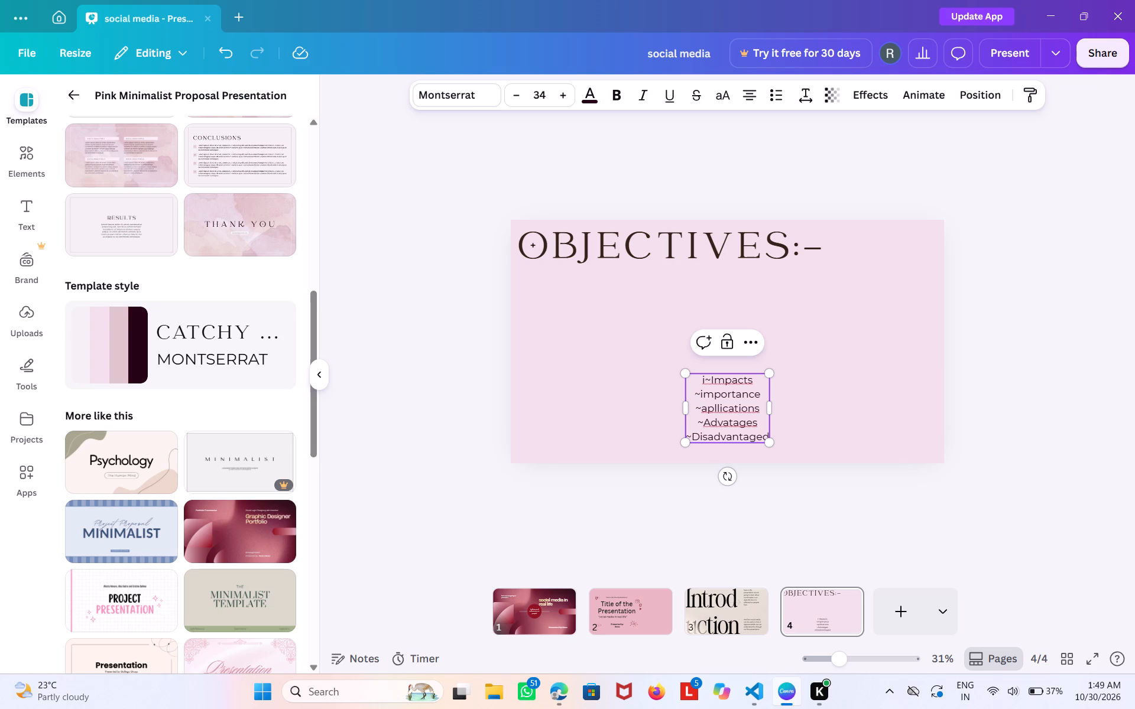
Capitalise the first letter of the third list line so it reads "~Apllications".
key("Left")
key("Left")
key("Left")
key("Left")
key("Left")
key("Left")
key("Left")
key("Left")
key("Left")
key("Left")
key("Left")
key("Left")
key("Left")
key("Left")
key("Left")
key("Left")
key("Left")
key("Left")
key("Left")
key("Left")
key("Left")
key("Left")
key("Left")
key("Left")
key("BackSpace")
key("shift+a")
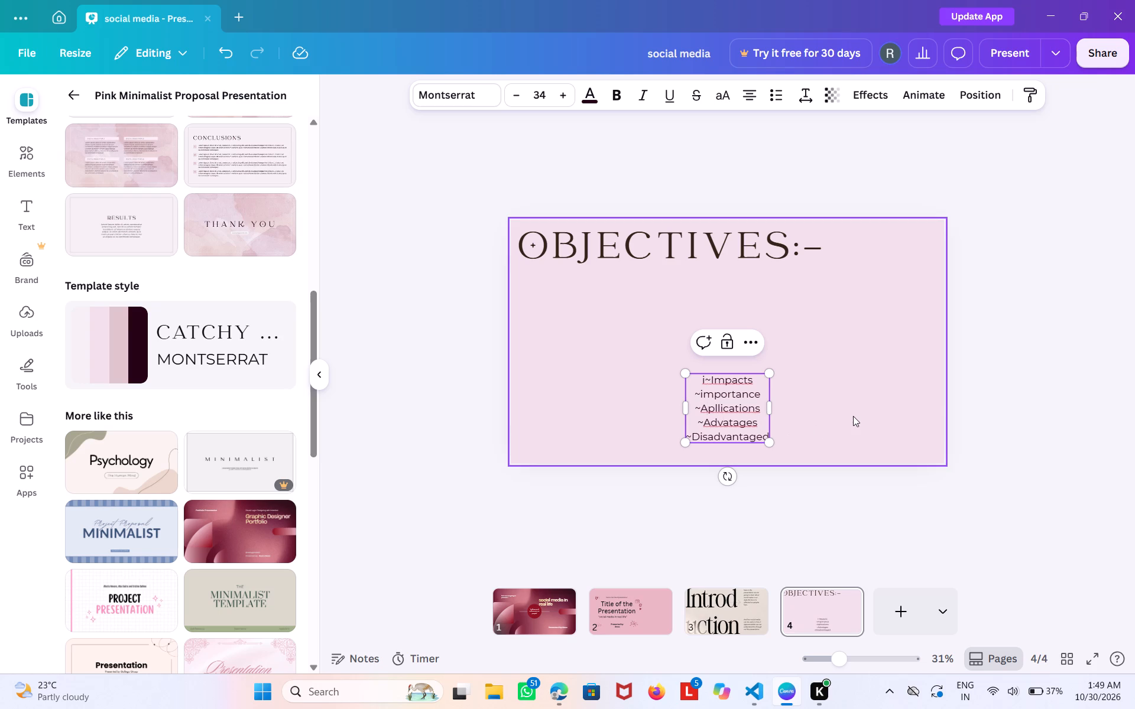
Move the body text list below the "OBJECTIVES:-" heading, close to the page's left edge.
left_click_drag(748, 378, 741, 357)
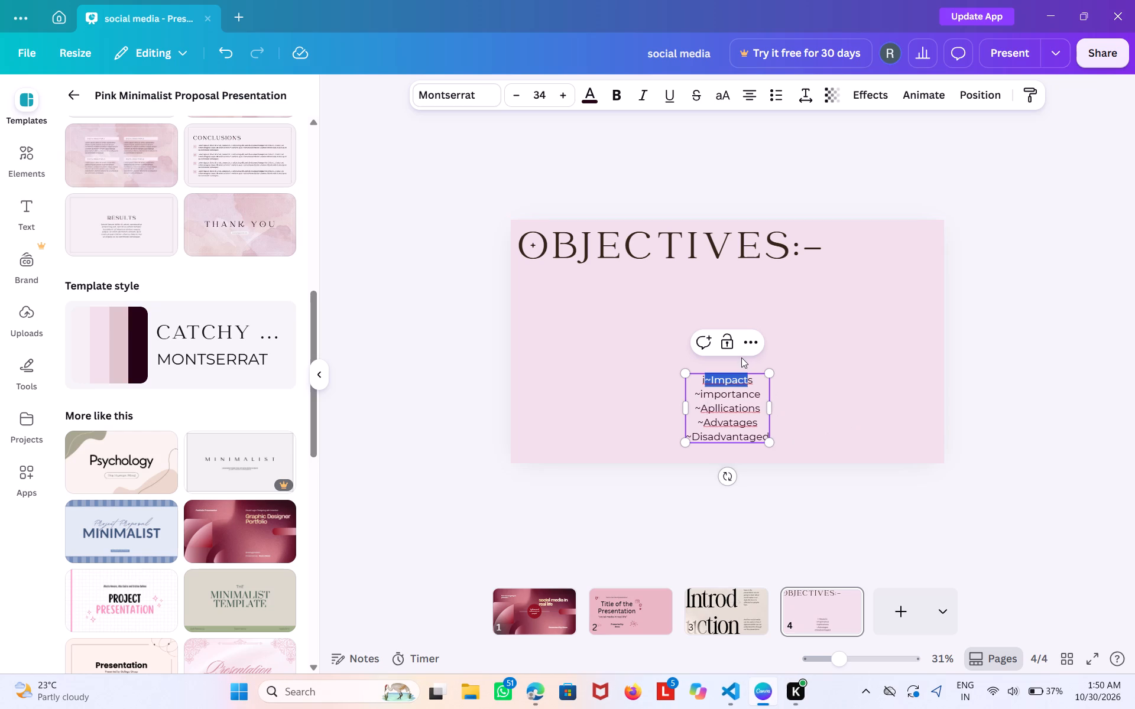
left_click_drag(741, 357, 742, 401)
left_click(742, 401)
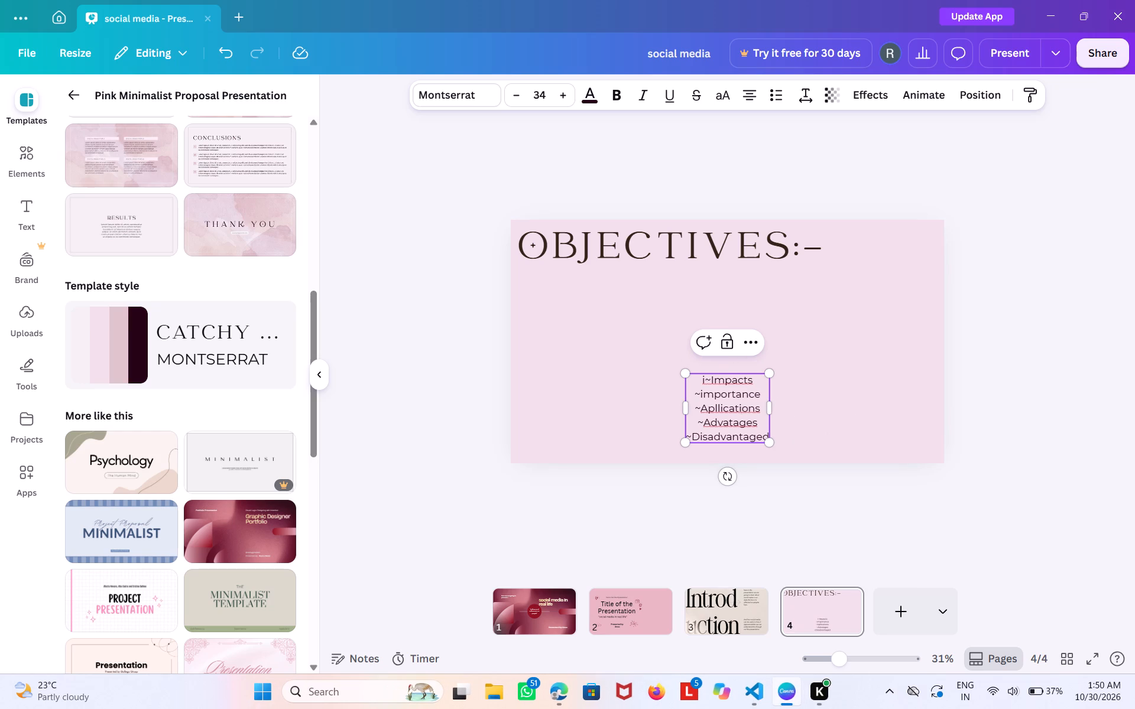
left_click_drag(725, 371, 722, 343)
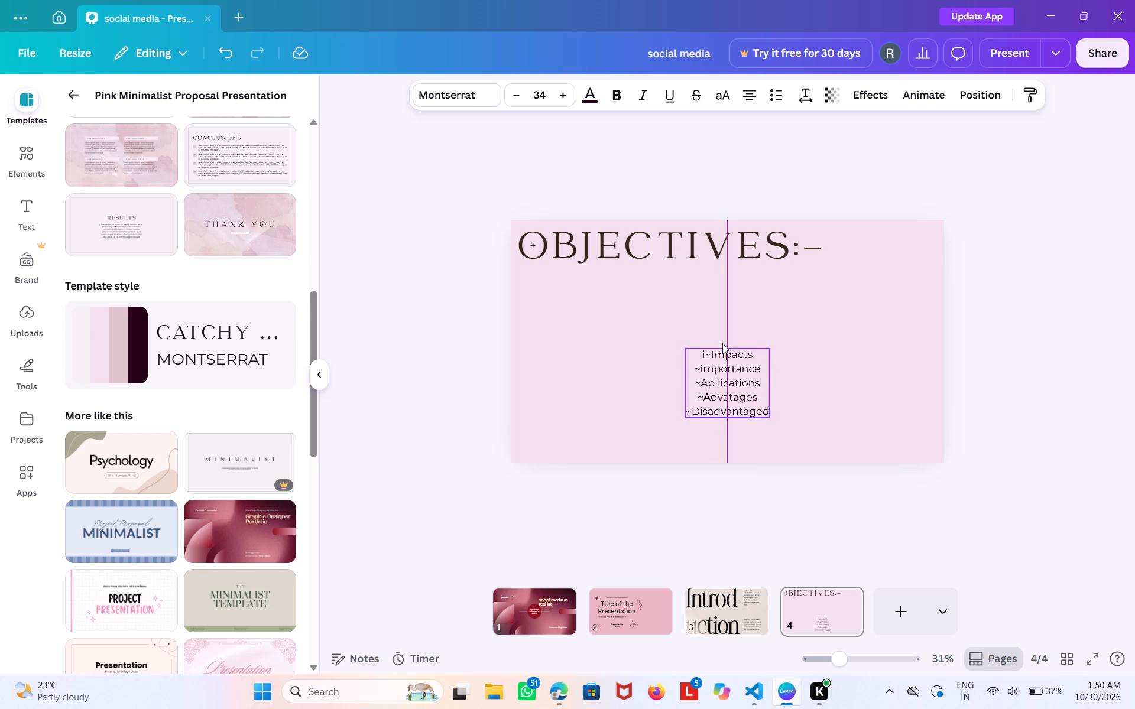
left_click_drag(722, 343, 600, 292)
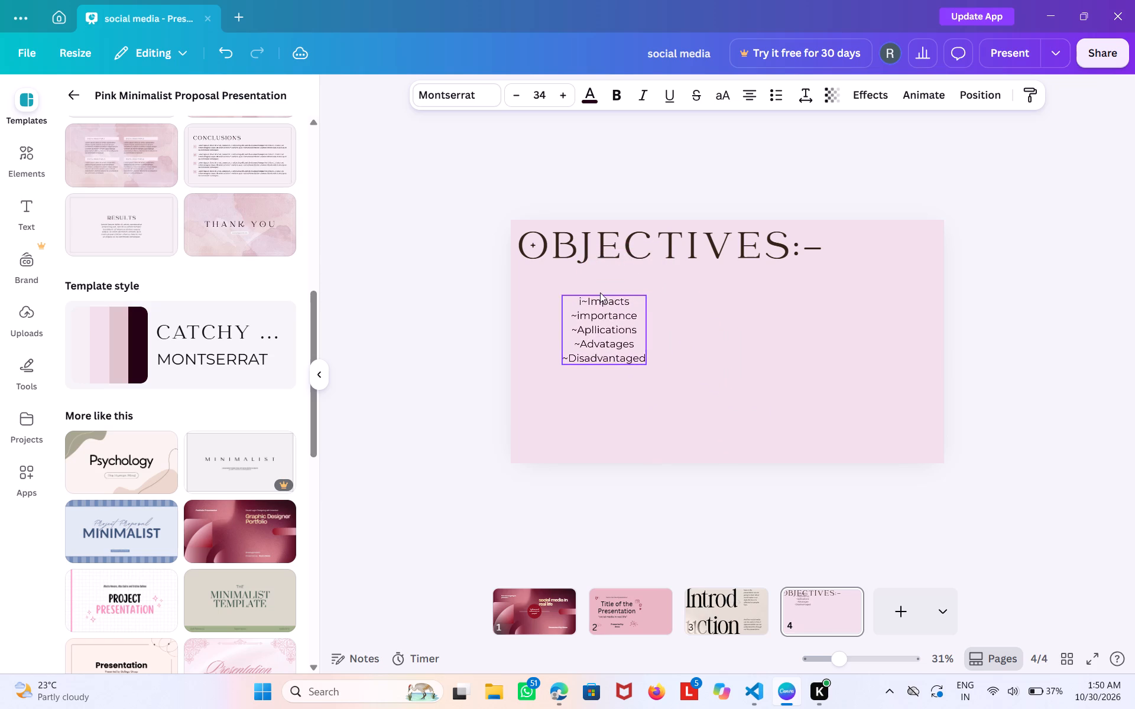
left_click_drag(600, 292, 563, 291)
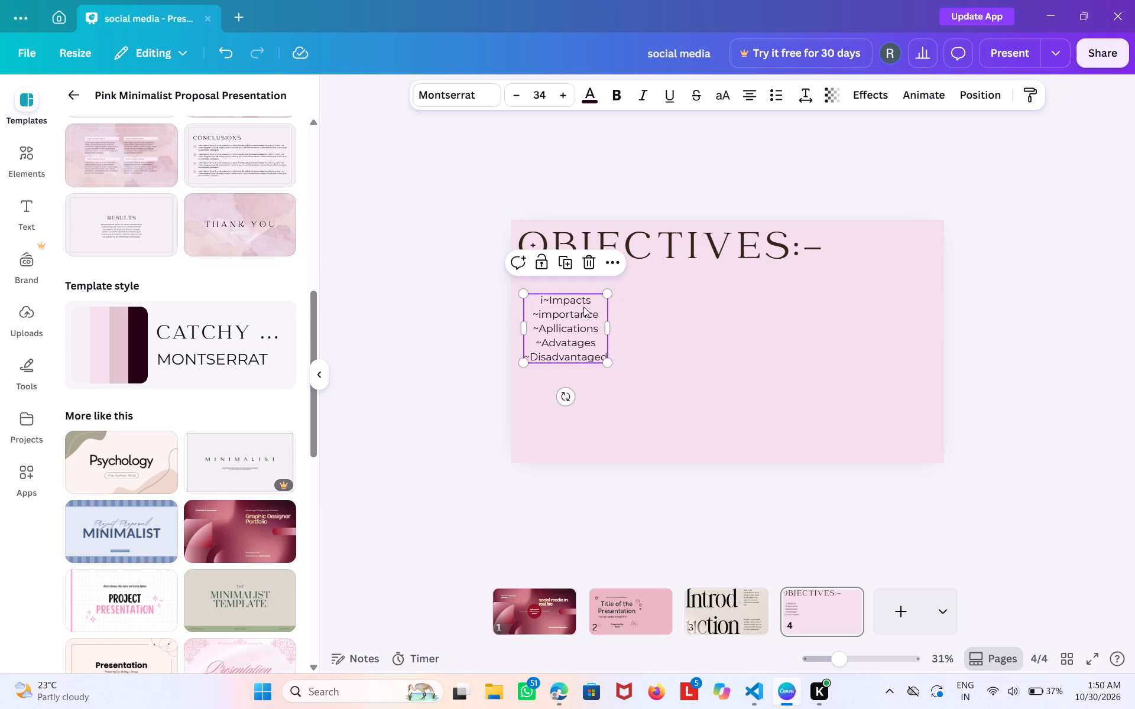
left_click_drag(607, 324, 635, 330)
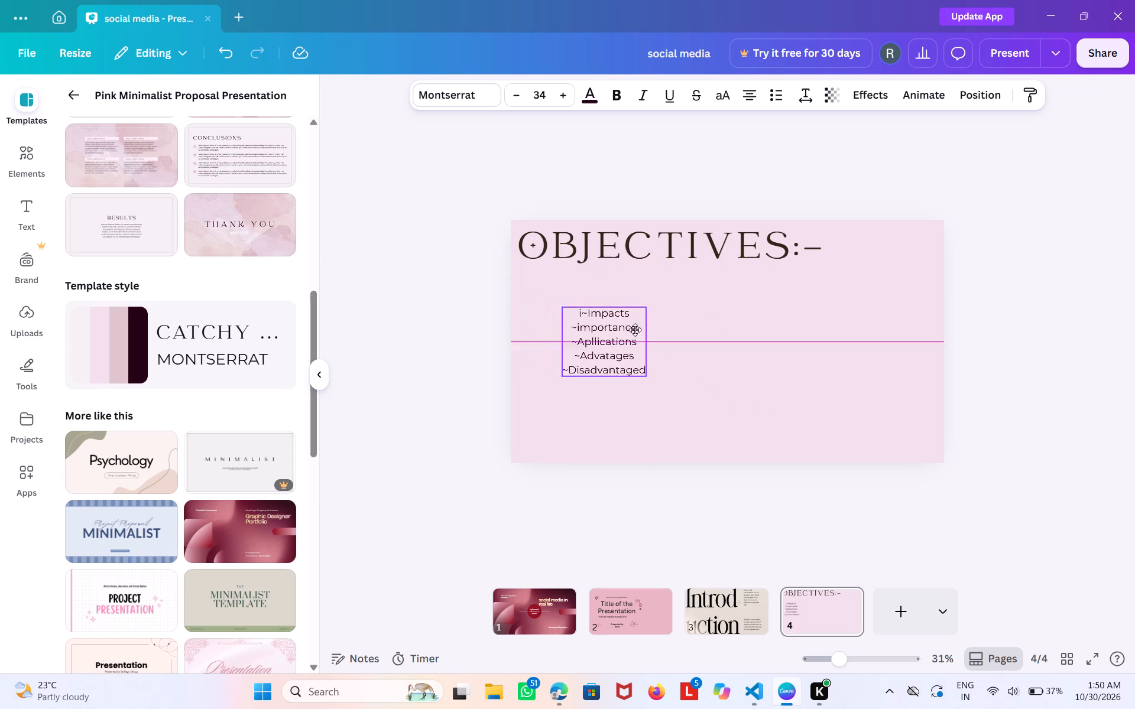
left_click_drag(635, 330, 602, 313)
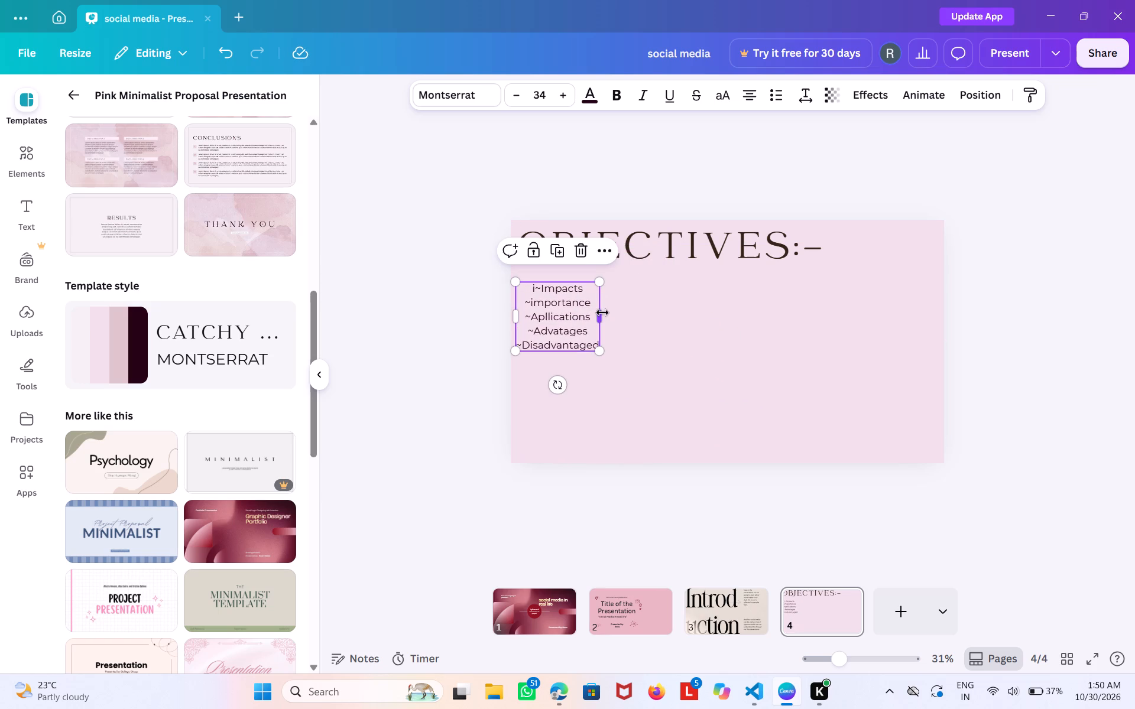
Widen the body text box to the right until it is about as wide as the "OBJECTIVES:-" heading.
left_click_drag(602, 320, 715, 326)
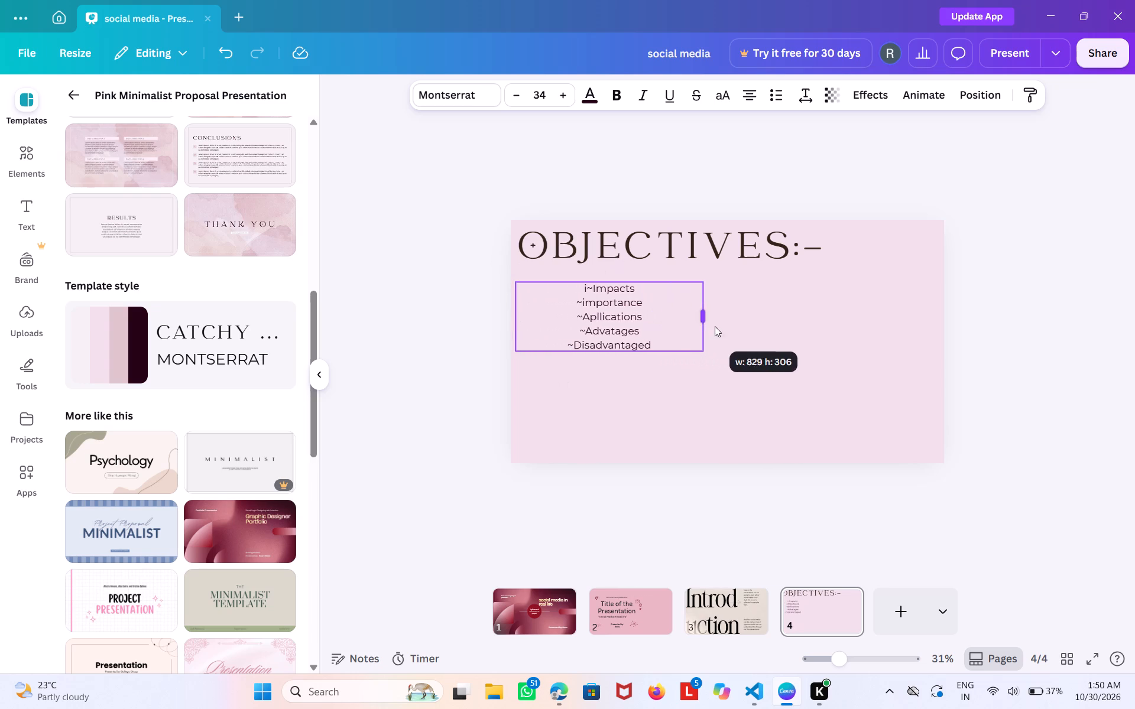
left_click_drag(715, 326, 822, 335)
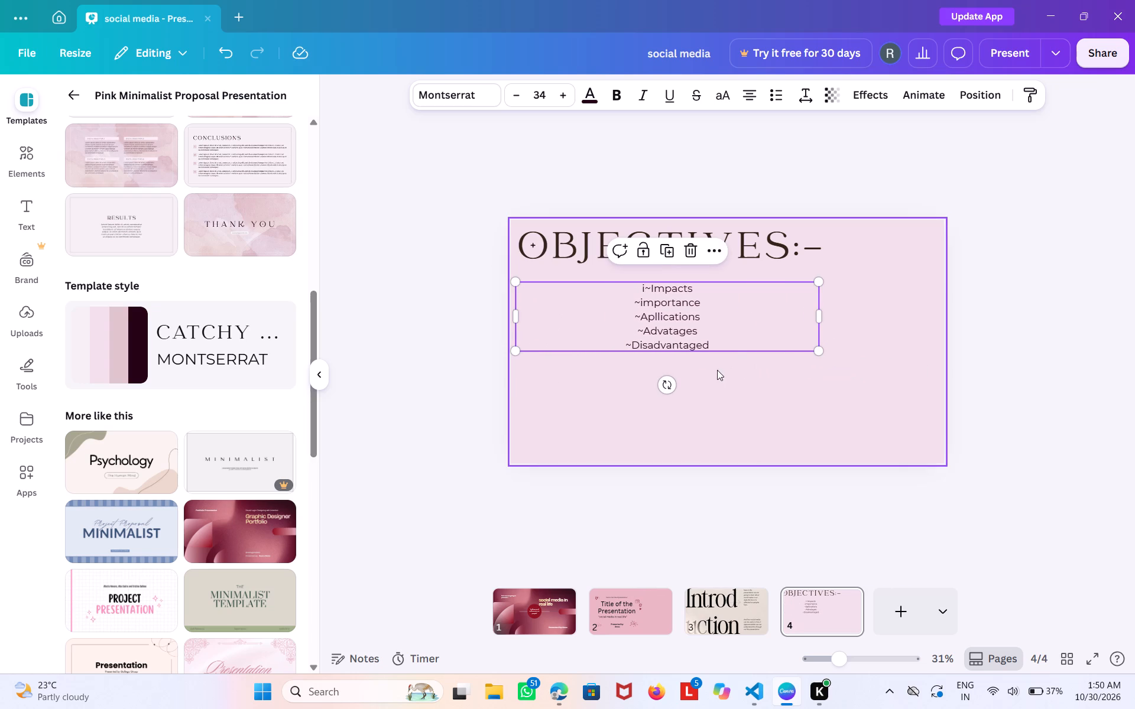
Move the widened body text box slightly lower, leaving a gap under the heading and lining up with its left edge.
left_click_drag(683, 349, 683, 369)
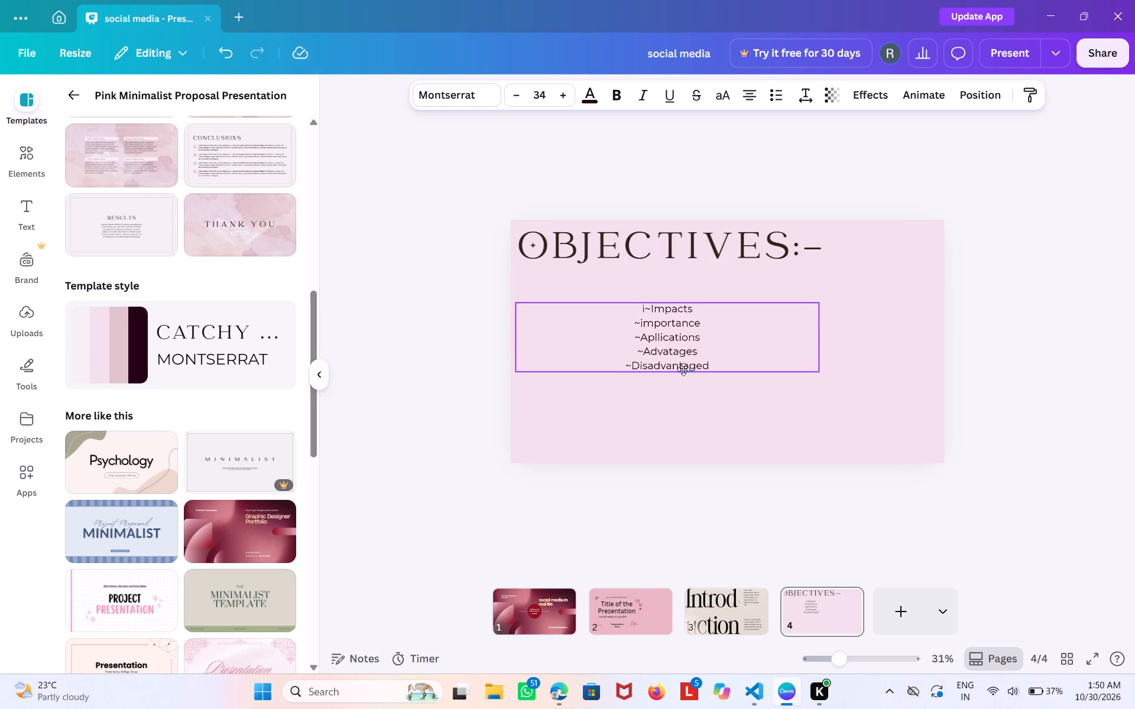
left_click_drag(683, 369, 686, 363)
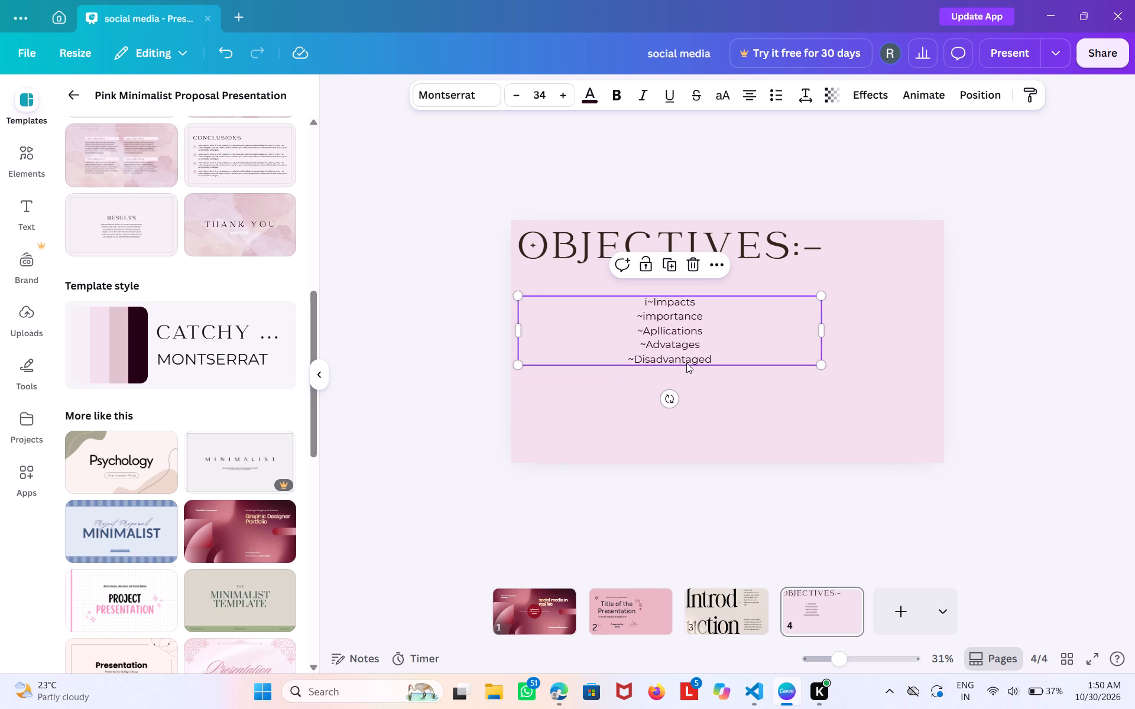
left_click(672, 362)
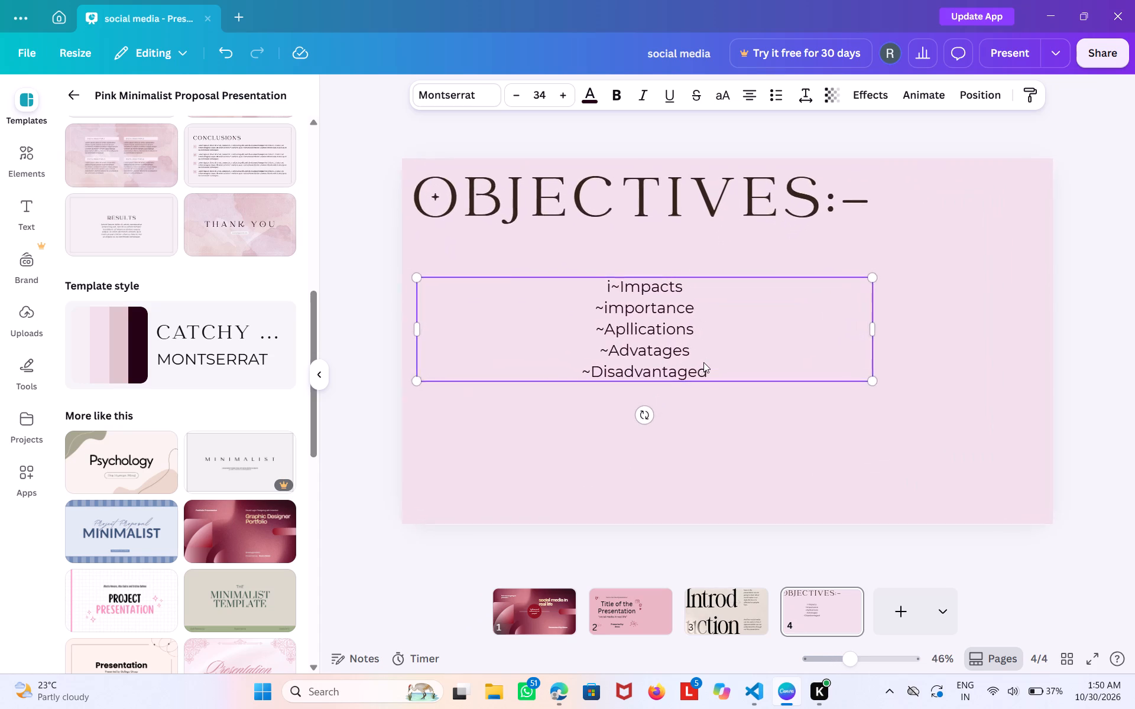
Remove the stray "i" before the tilde in the first list line so it reads "~Impacts".
double_click(600, 277)
left_click(600, 277)
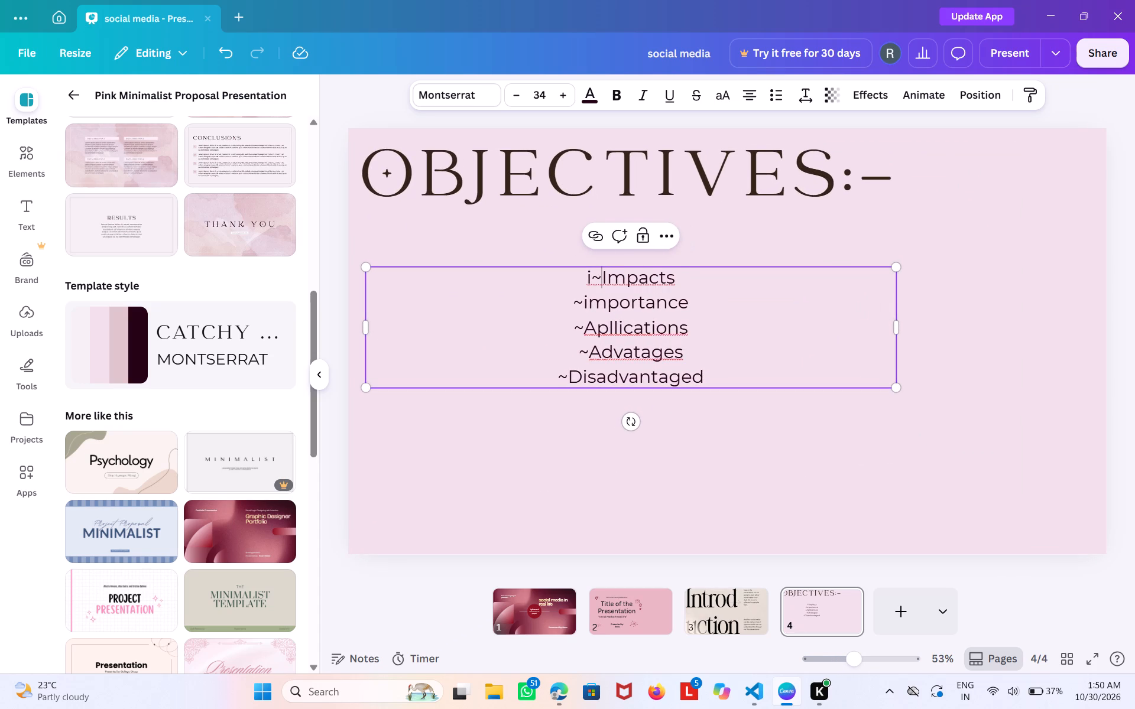
key("Left")
key("Left")
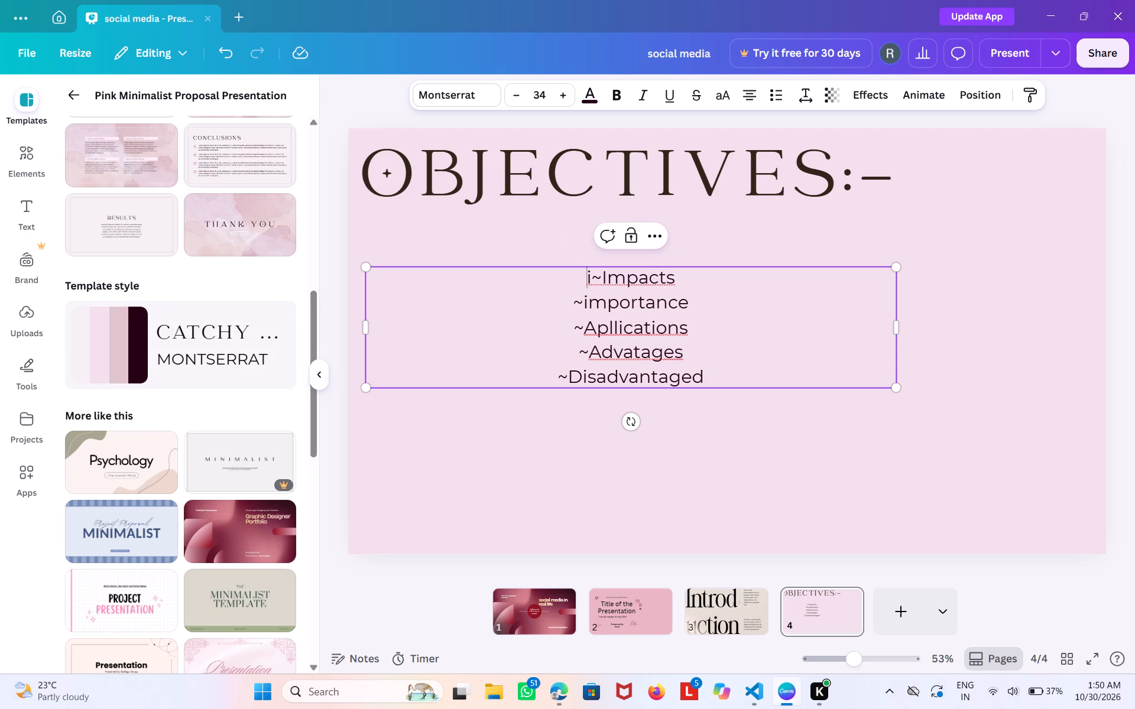
key("Right")
key("Right")
key("BackSpace")
key("BackSpace")
key("BackSpace")
key("shift+asciitilde")
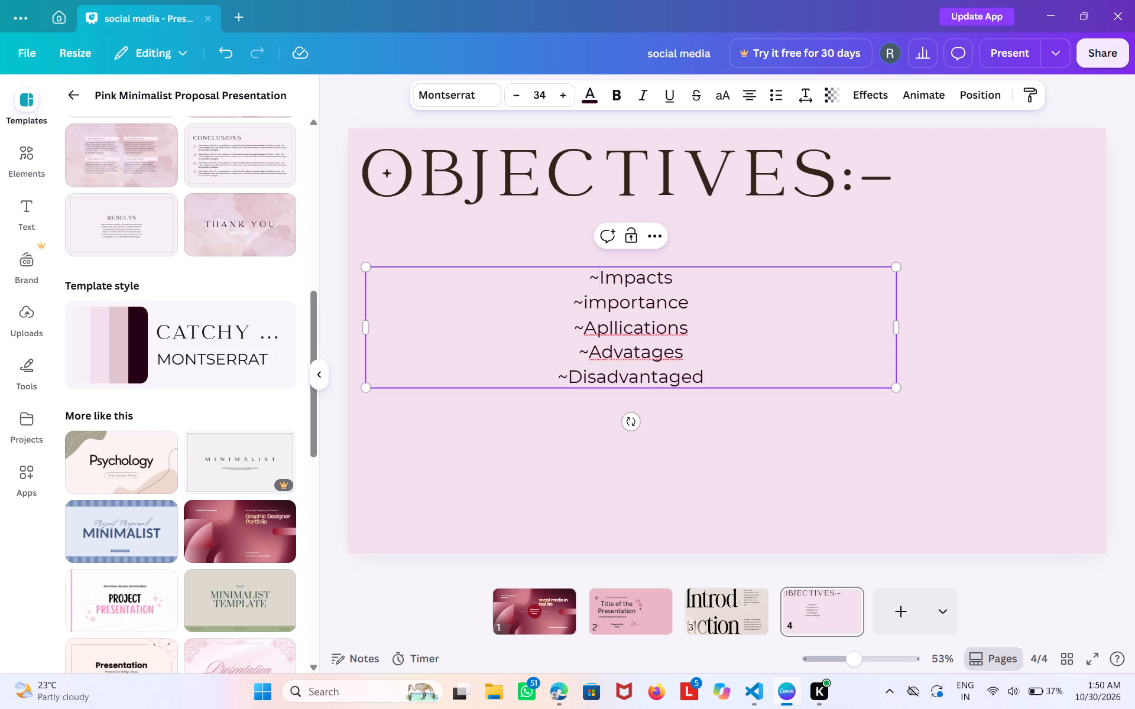
key("shift+i")
key("Right")
key("BackSpace")
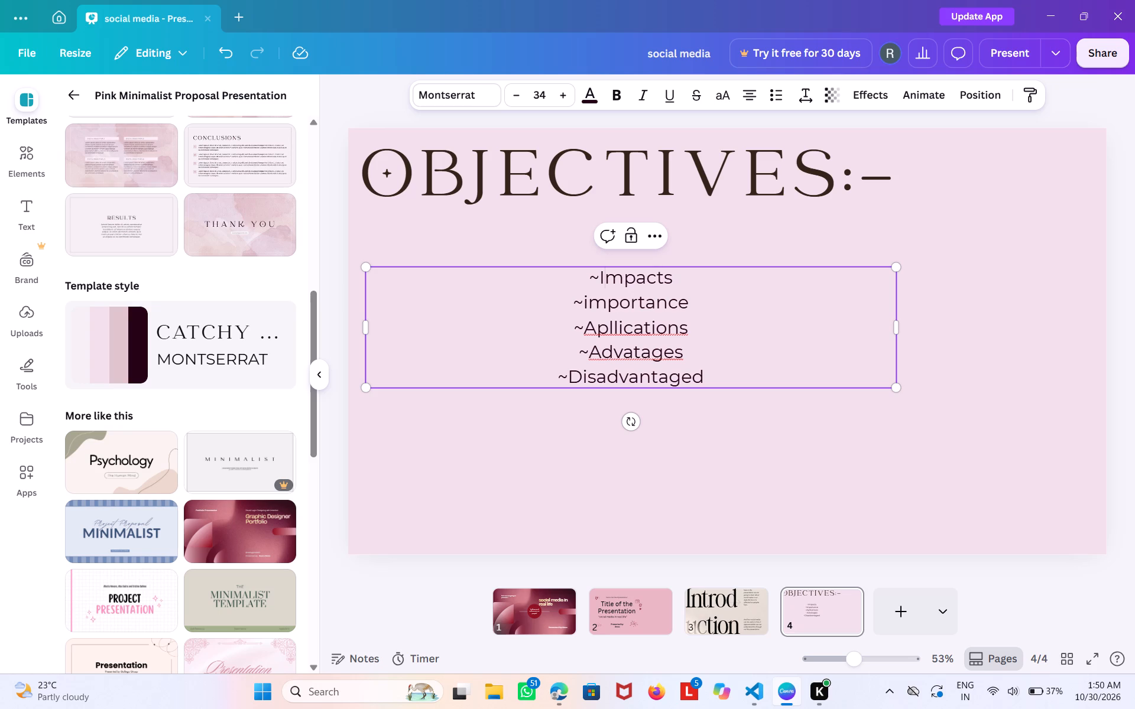
Capitalise the first letter of the second list line so it reads "~Importance".
left_click(590, 303)
key("BackSpace")
key("shift+i")
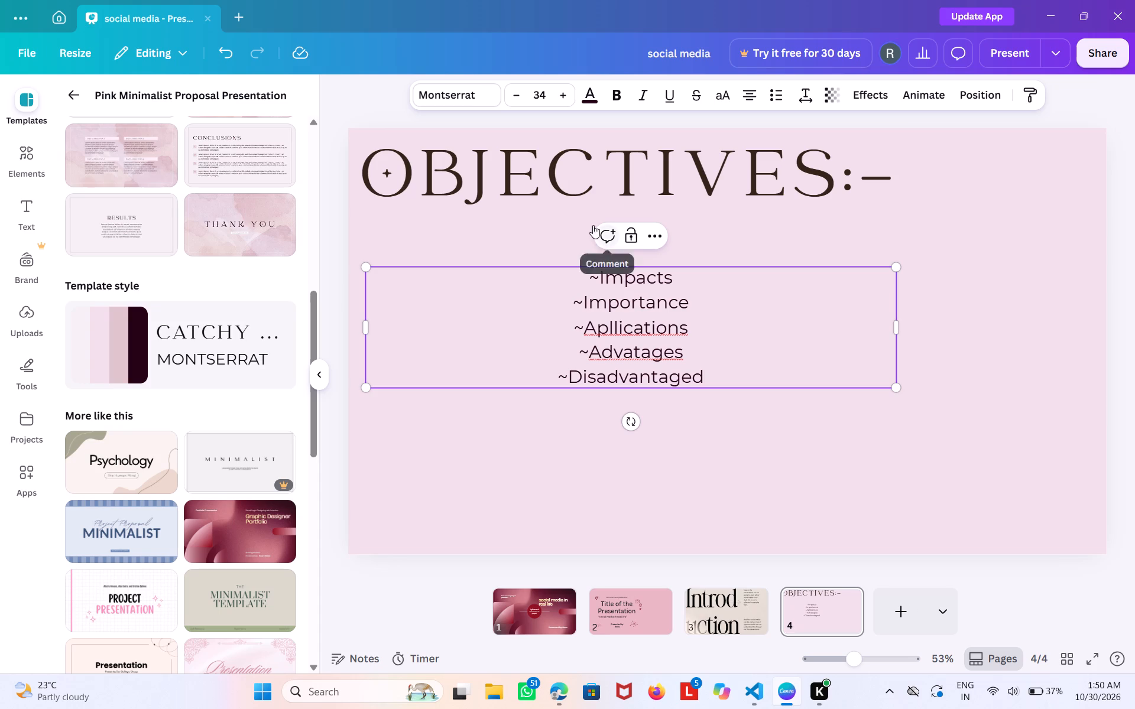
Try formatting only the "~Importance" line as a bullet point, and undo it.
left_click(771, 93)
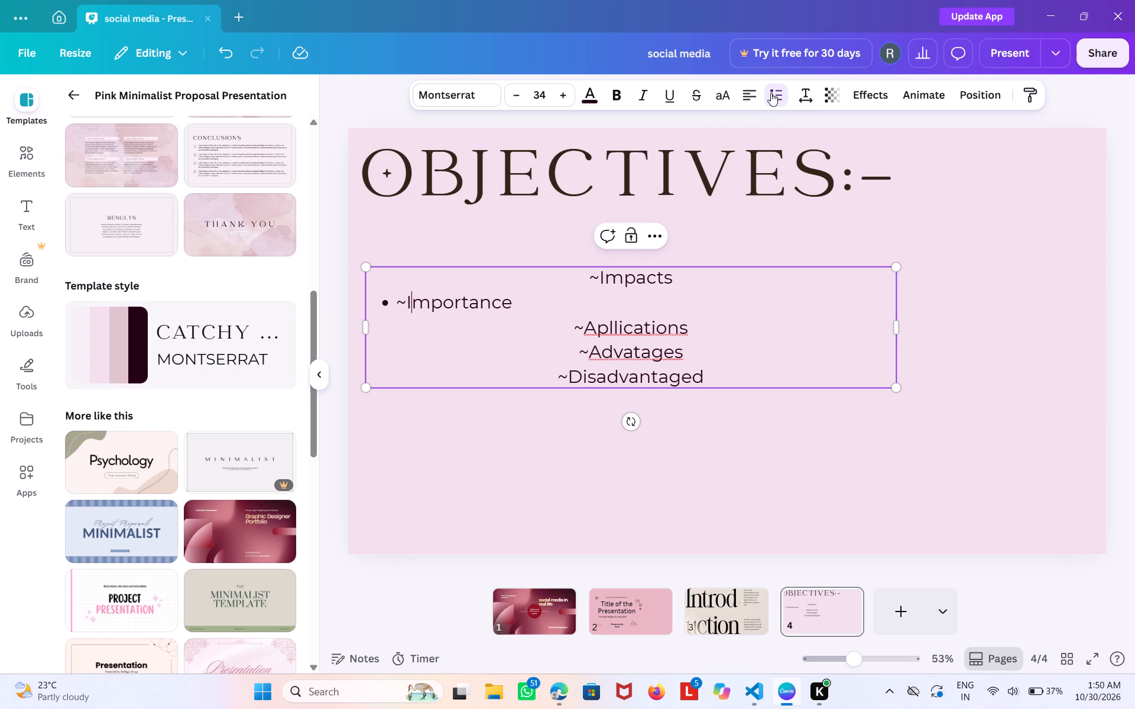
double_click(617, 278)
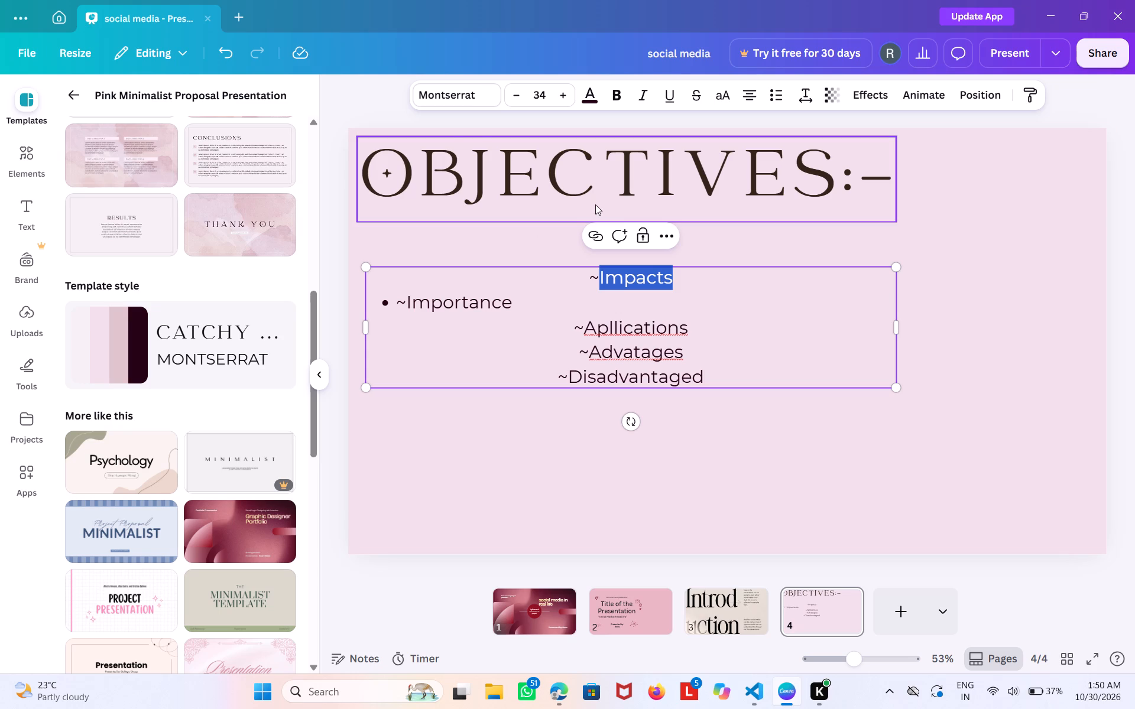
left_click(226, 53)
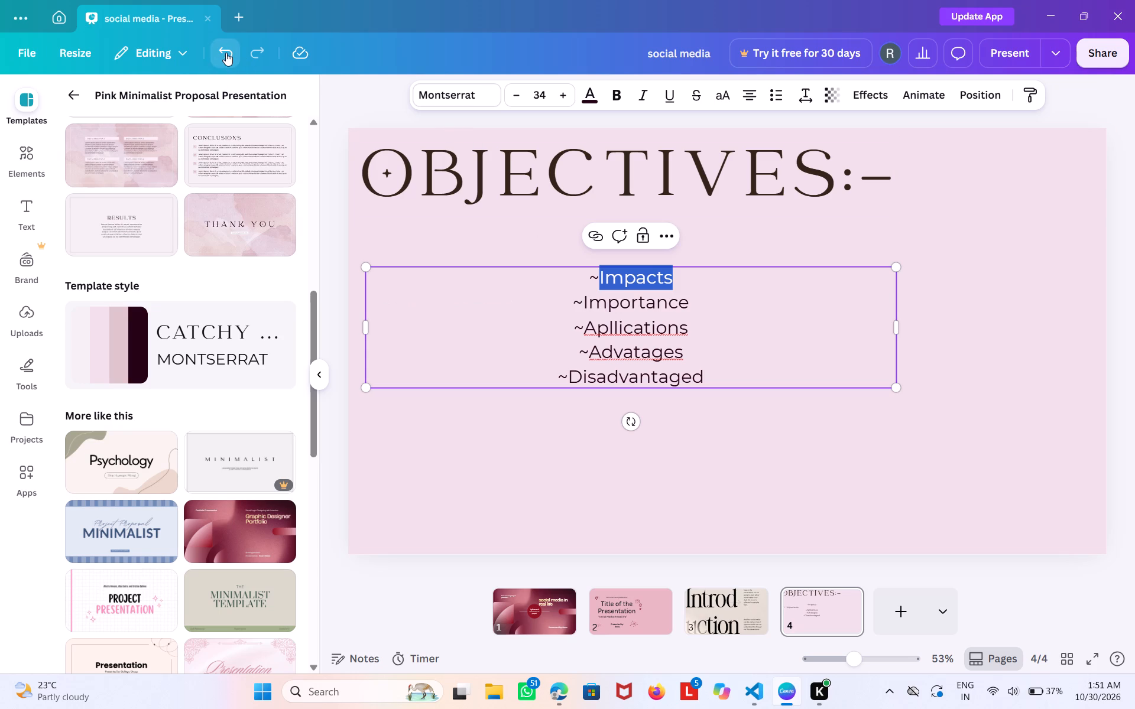
Left-align all five lines of the body text and format them as a bulleted list.
left_click(535, 330)
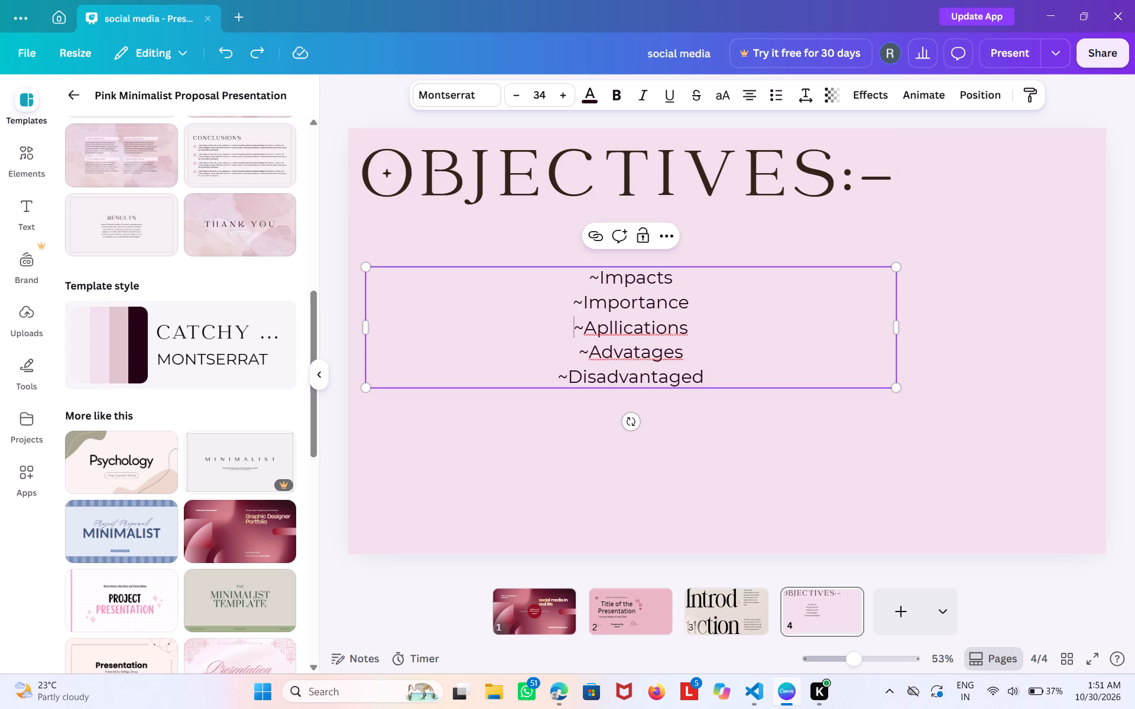
left_click_drag(592, 274, 782, 380)
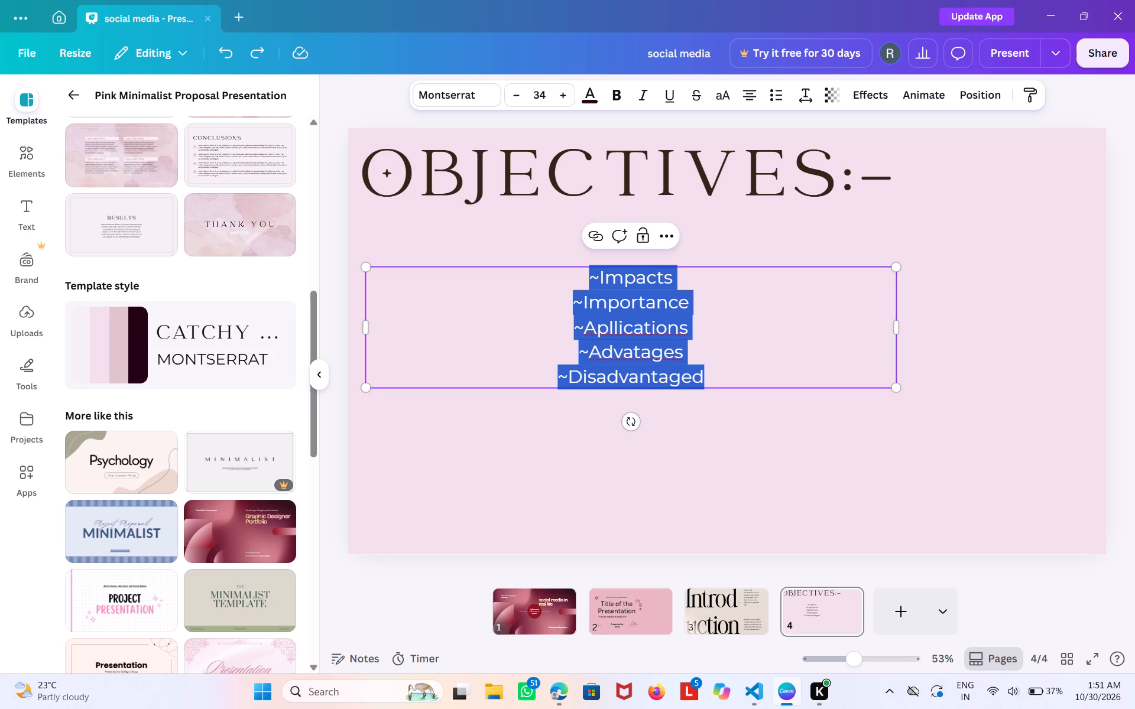
left_click(744, 95)
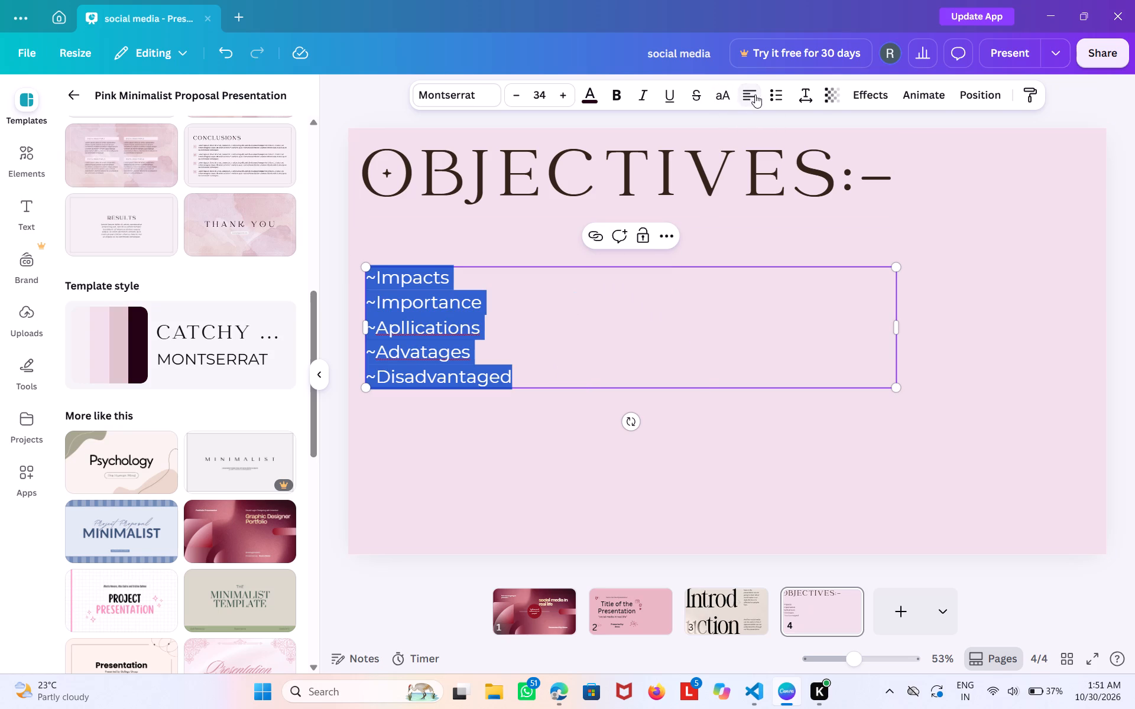
left_click(768, 93)
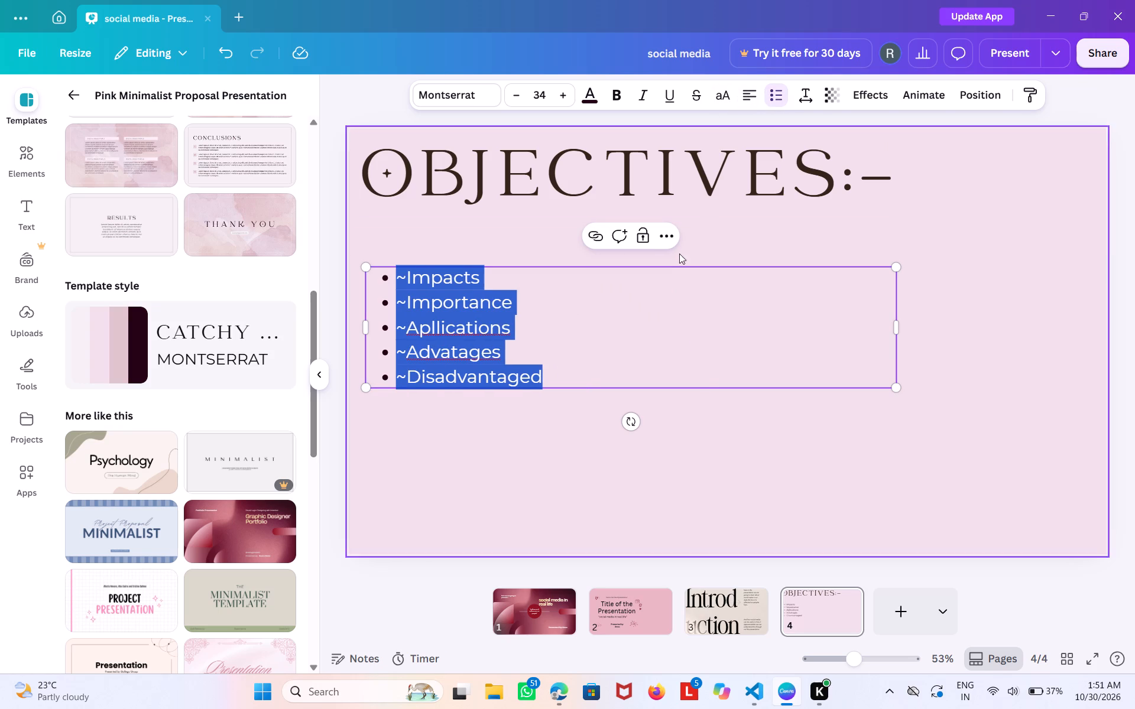
left_click(630, 320)
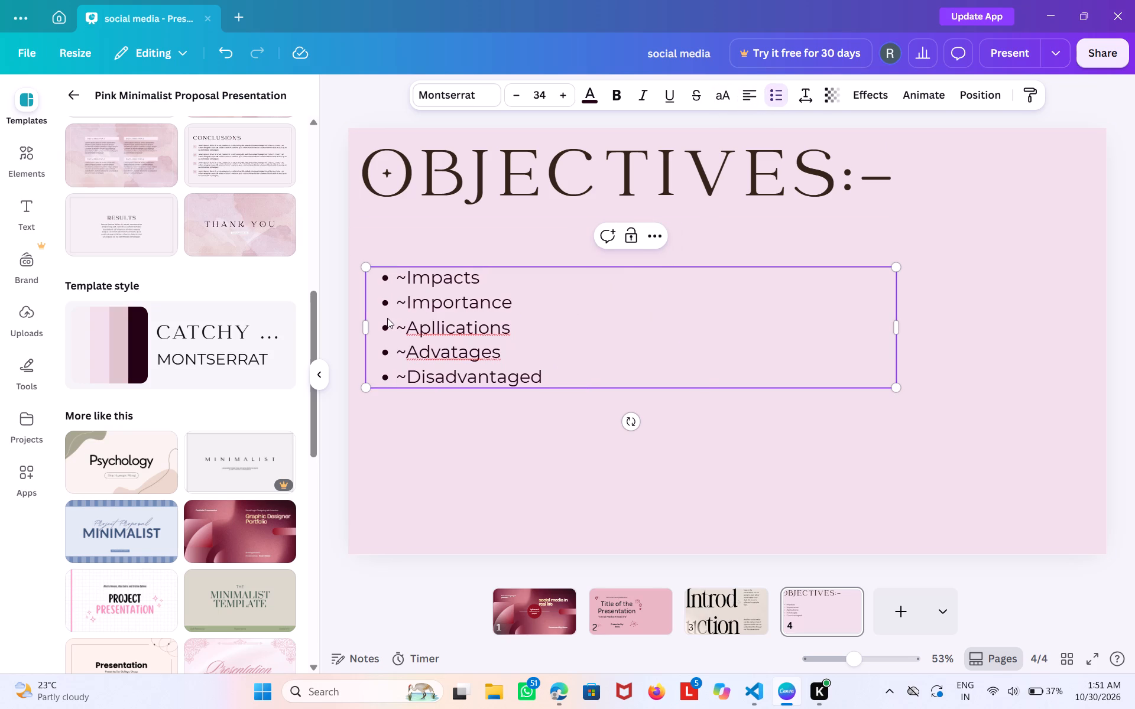
Delete the "~" in front of all five list items, also removing the bullets from "Impacts" and "Apllications".
left_click(403, 283)
key("BackSpace")
key("BackSpace")
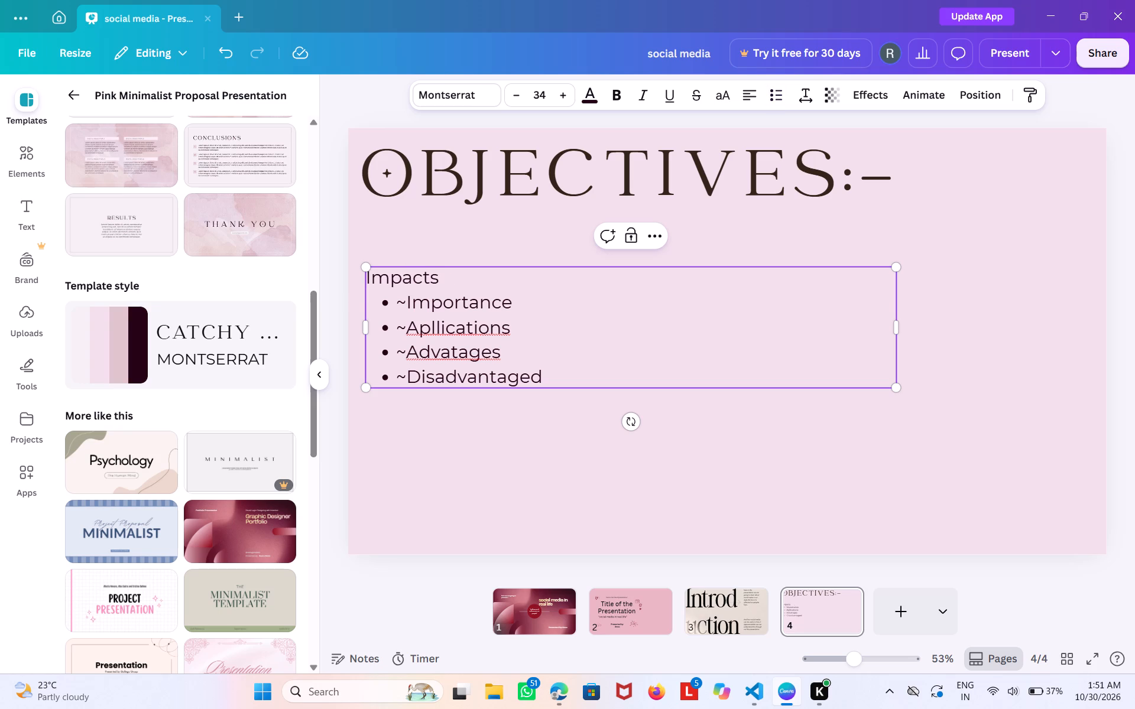
left_click(403, 301)
key("BackSpace")
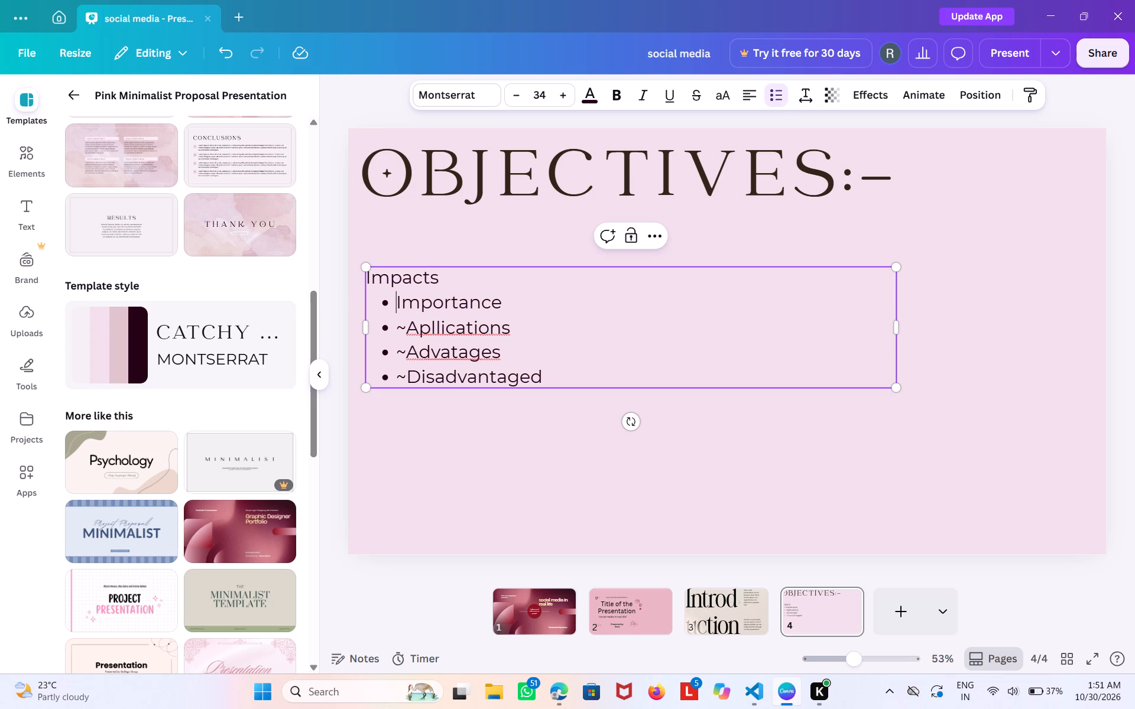
left_click(407, 326)
key("BackSpace")
key("BackSpace")
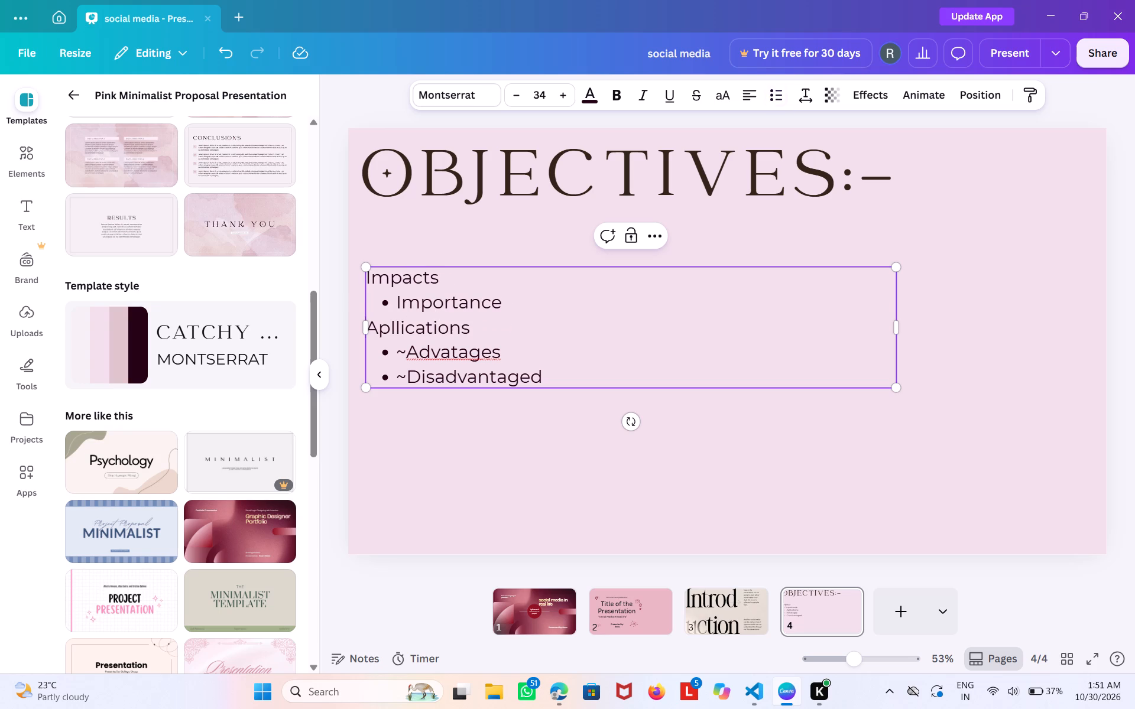
left_click(407, 352)
key("BackSpace")
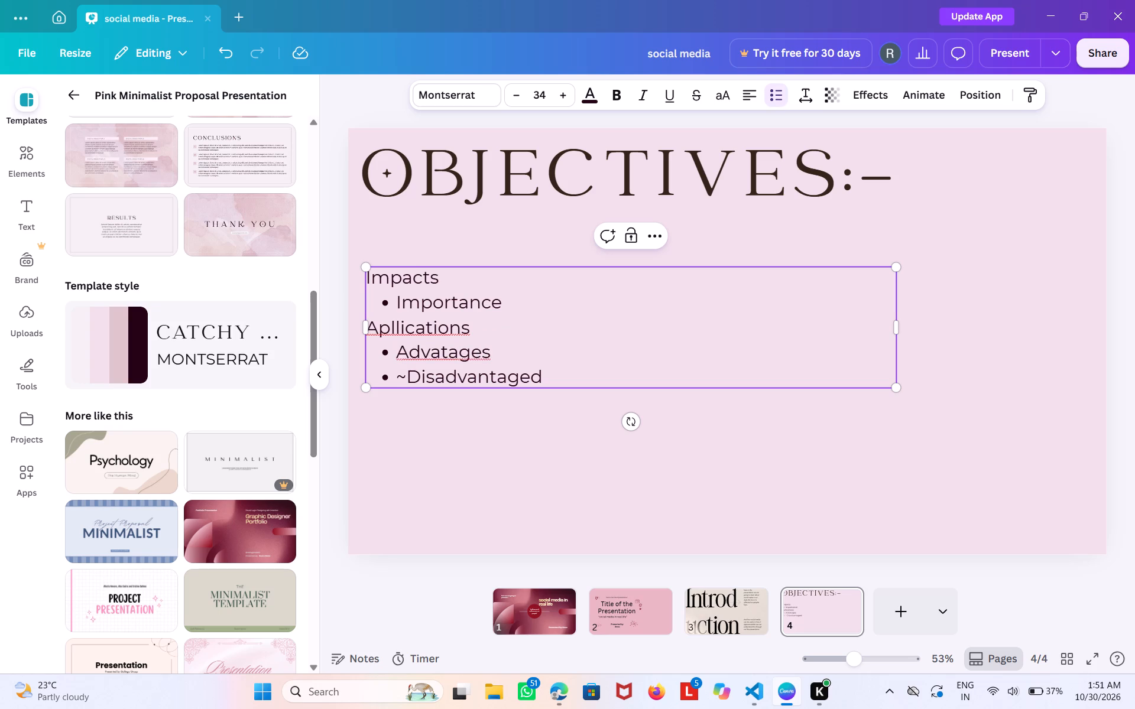
left_click(410, 375)
key("BackSpace")
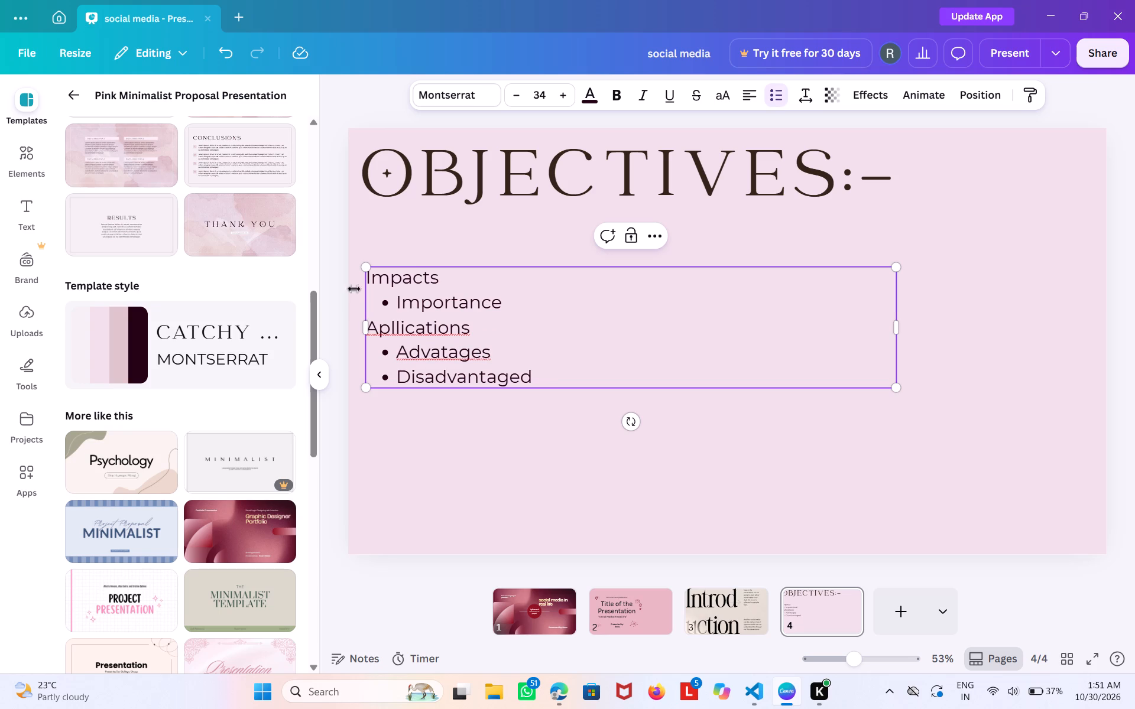
Remove the bullets from "Importance", "Advatages" and "Disadvantaged", pulling "Disadvantaged" up onto the "Advatages" line.
left_click(393, 305)
key("BackSpace")
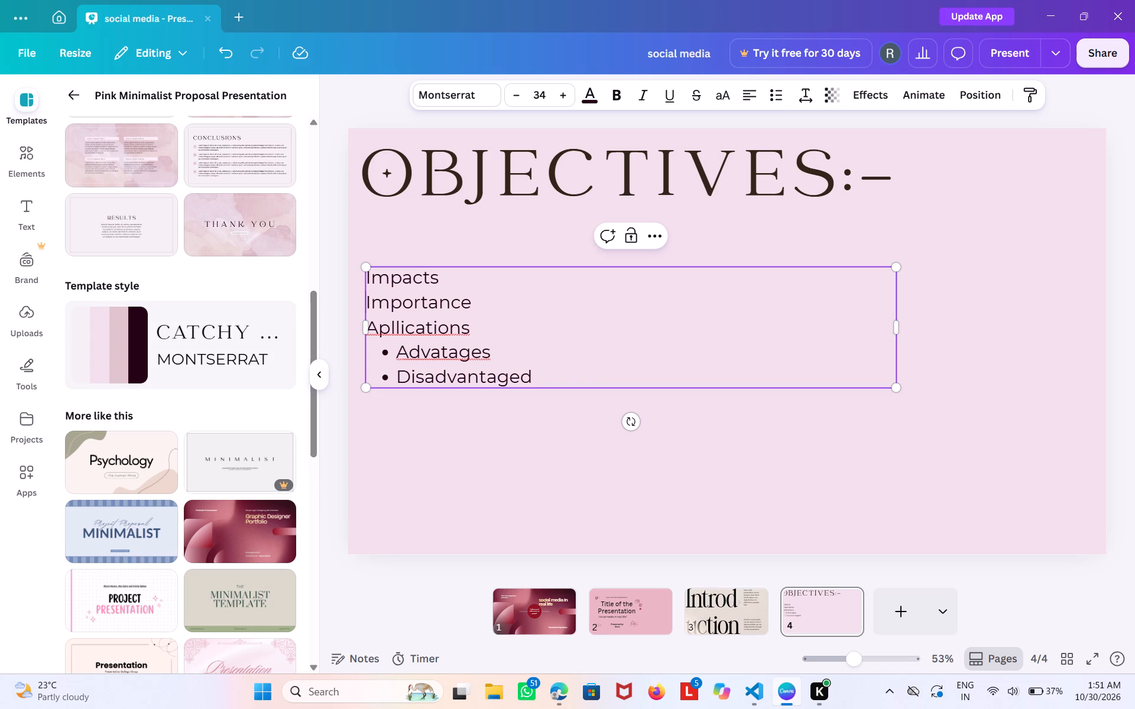
left_click(397, 349)
key("BackSpace")
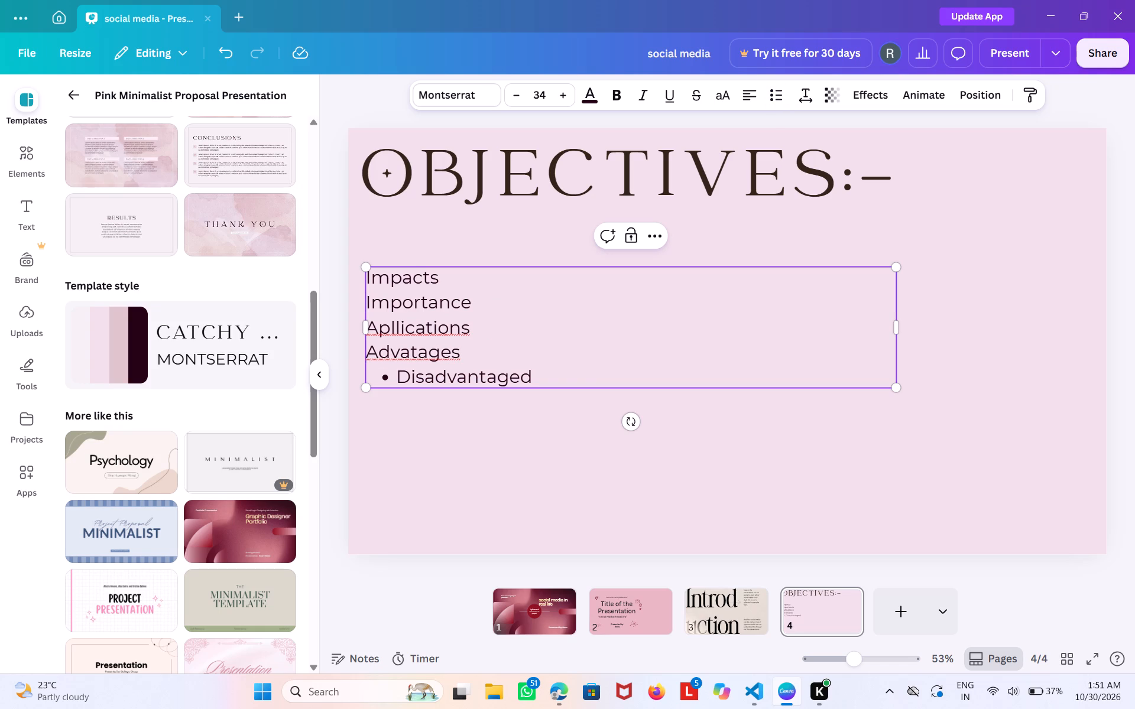
left_click(395, 375)
key("BackSpace")
key("BackSpace")
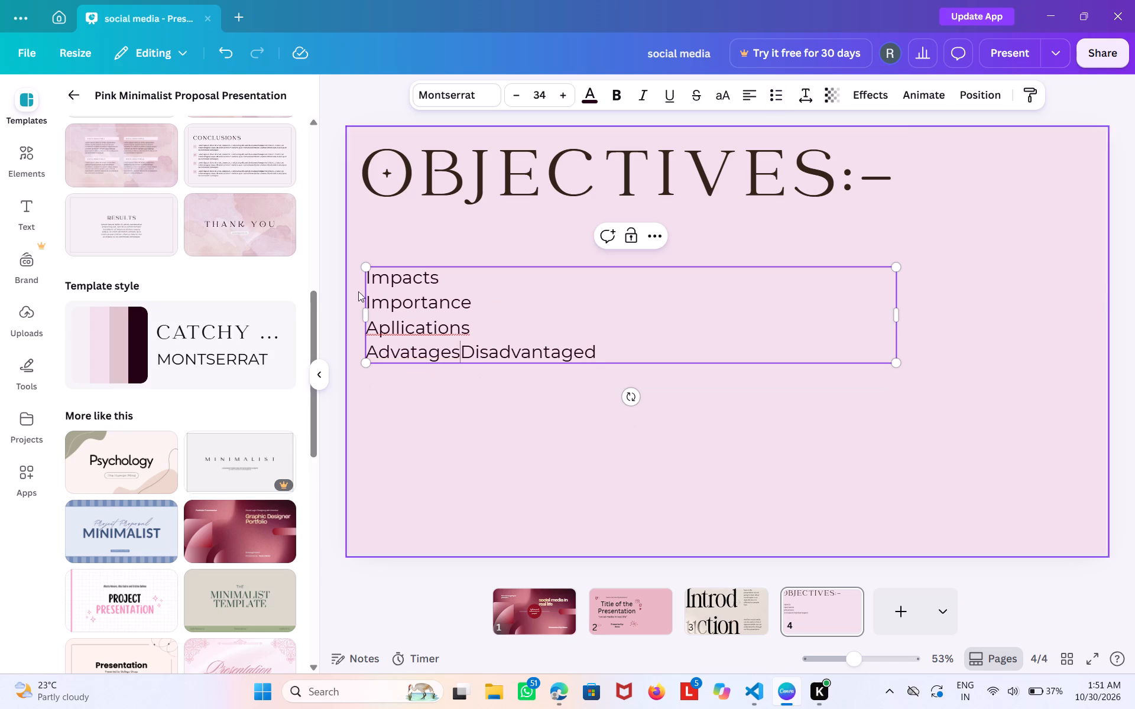
Format all the body text lines, from "Impacts" to "AdvatagesDisadvantaged", as a bulleted list.
left_click_drag(367, 279, 402, 275)
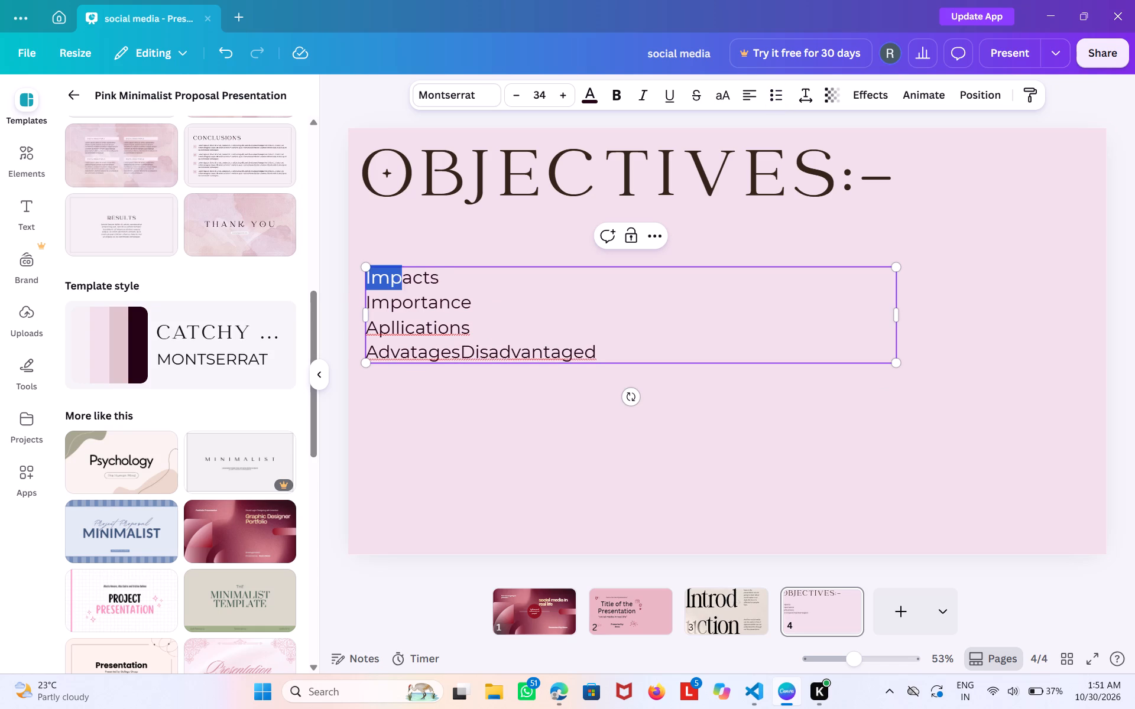
left_click_drag(402, 275, 627, 369)
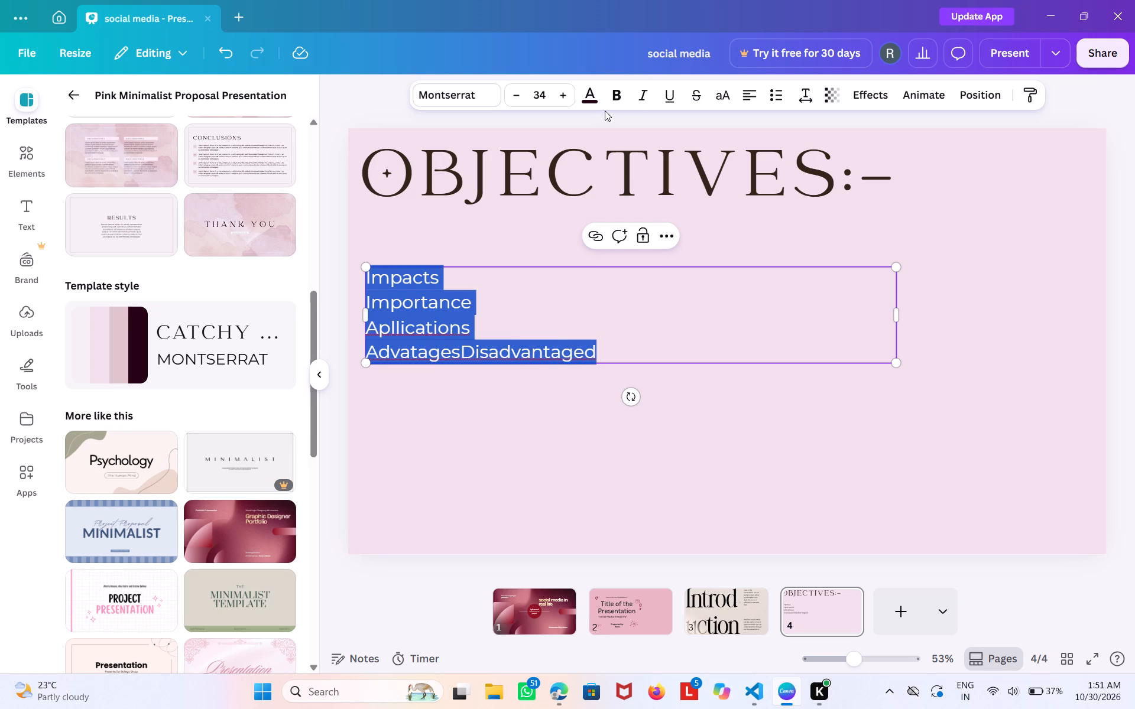
left_click(776, 91)
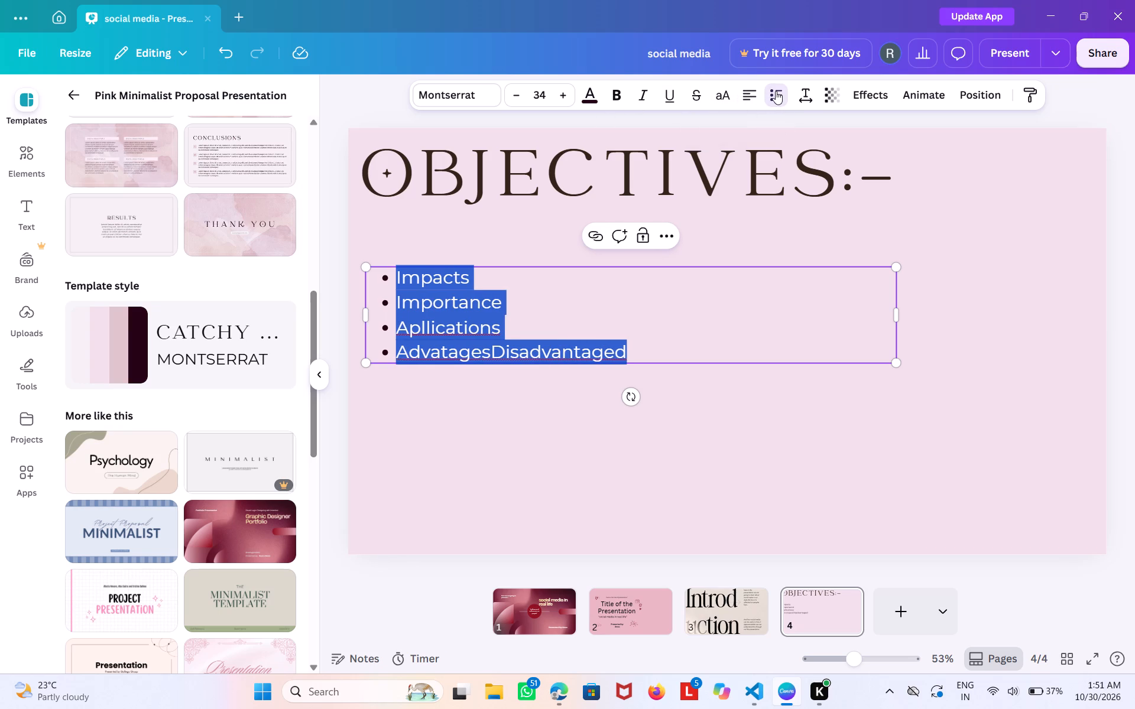
Set the line spacing of the bulleted body text to 2.5.
left_click(806, 87)
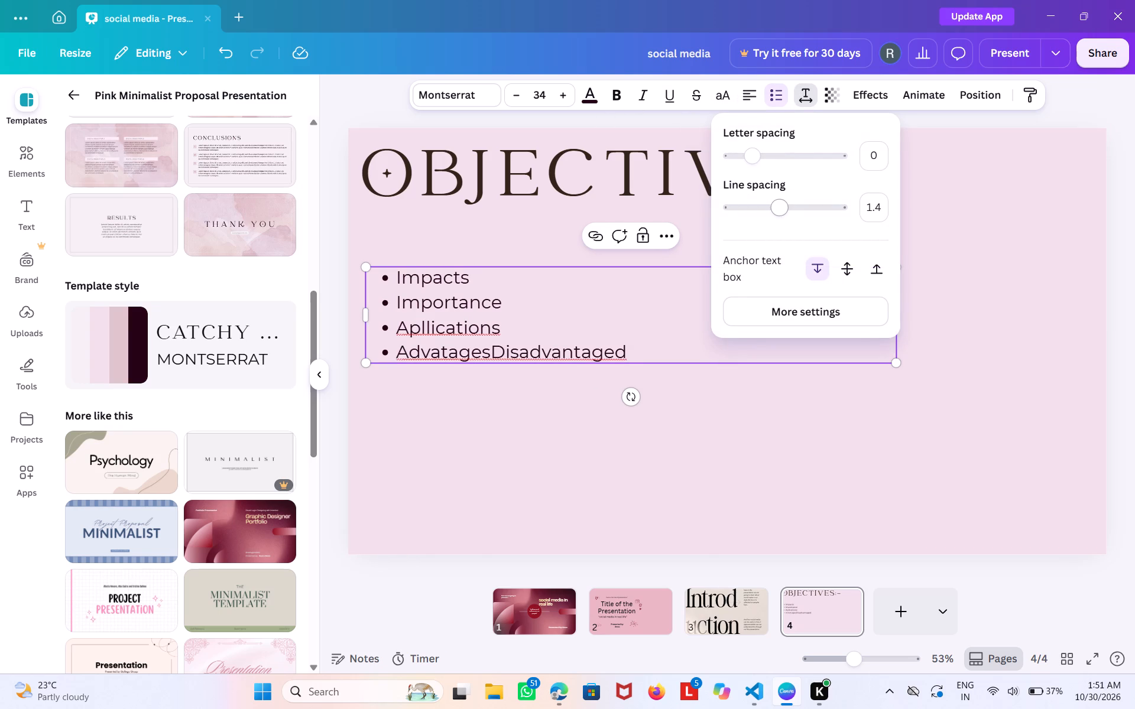
left_click_drag(783, 213, 820, 218)
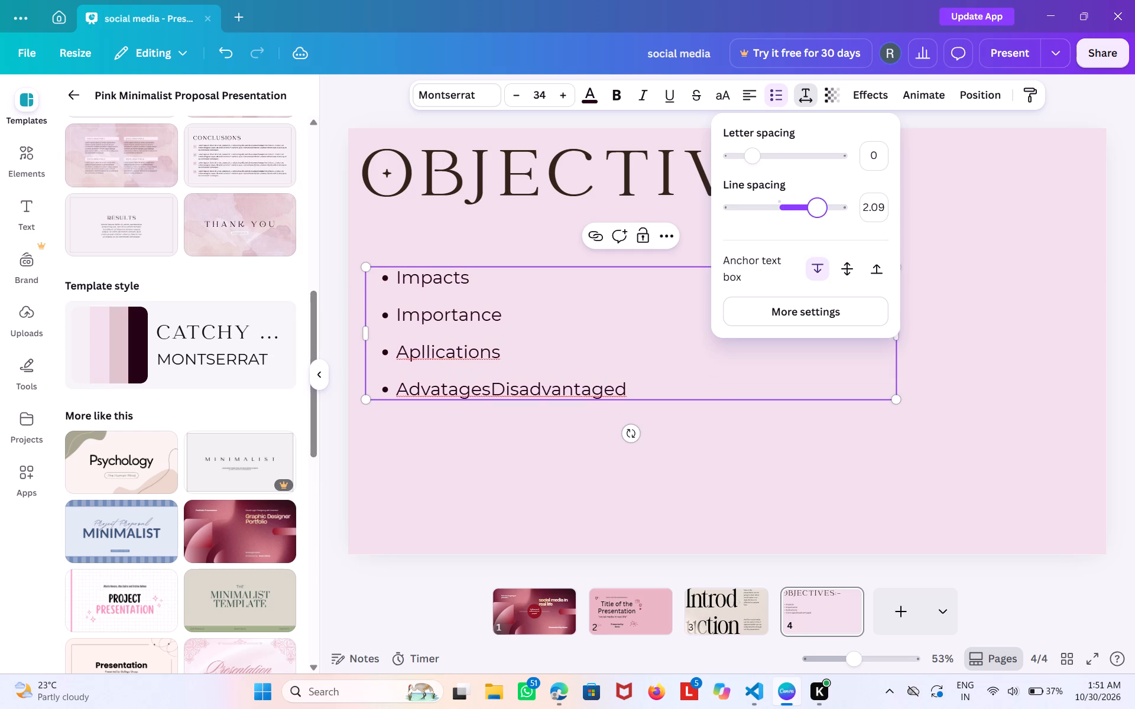
left_click_drag(820, 218, 917, 219)
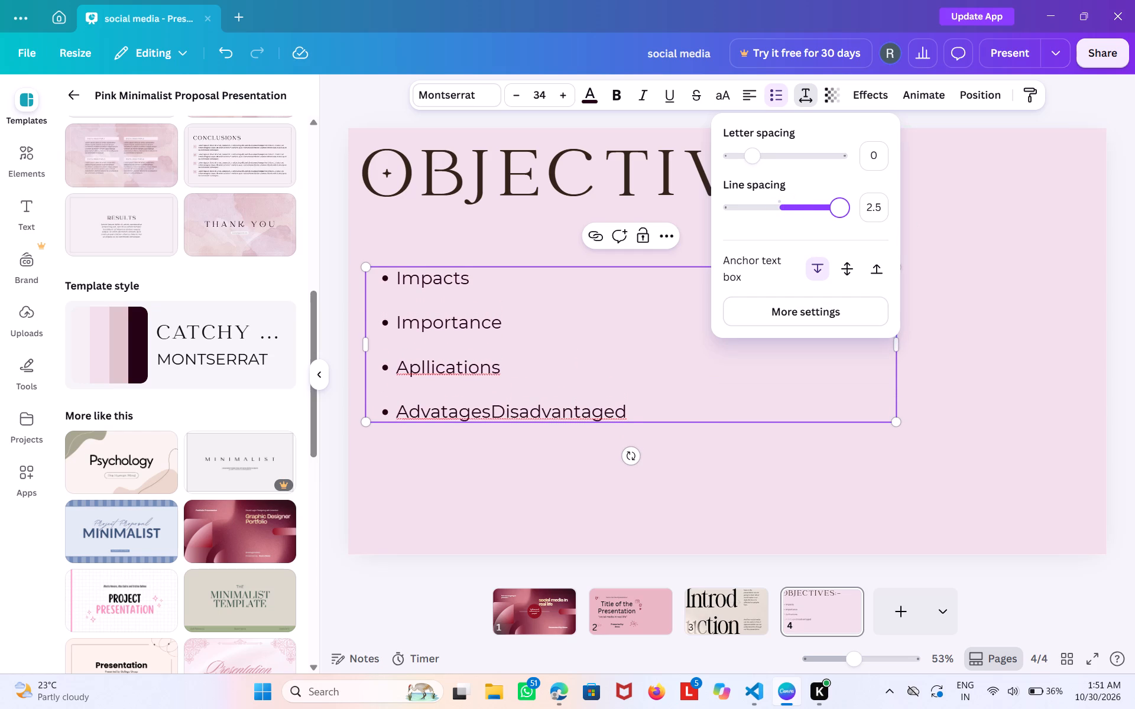
Add the bullet "centre of topic" below "AdvatagesDisadvantaged" and start an empty bullet after it.
left_click(618, 329)
left_click(650, 415)
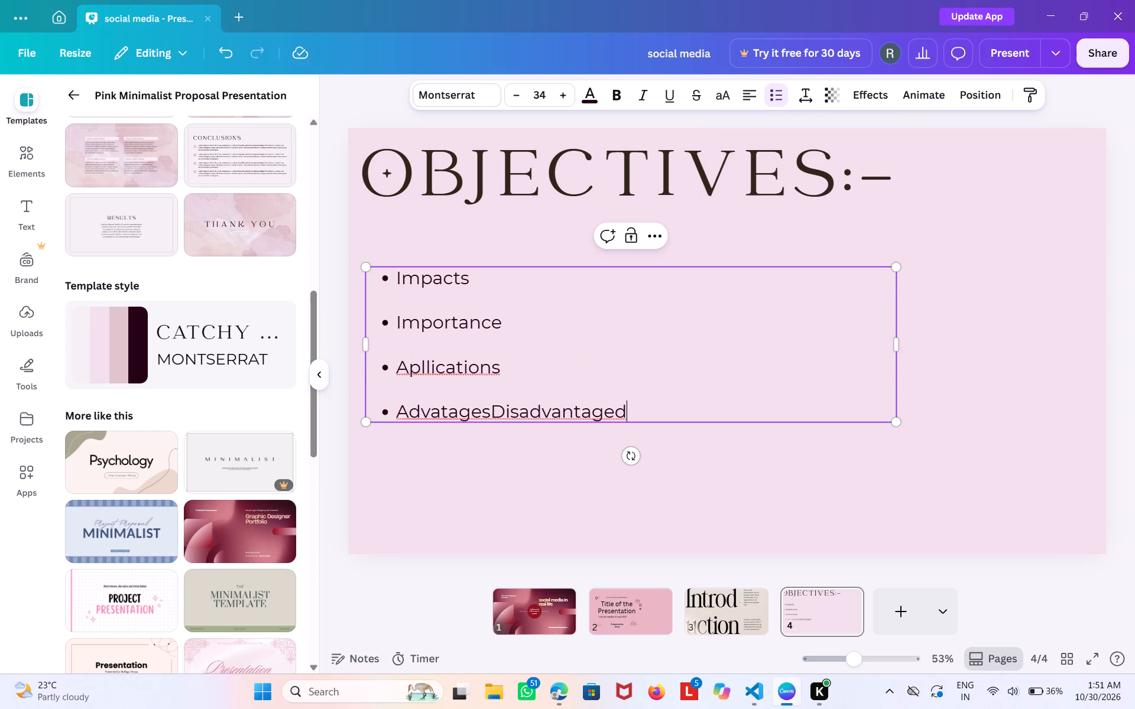
key("Return")
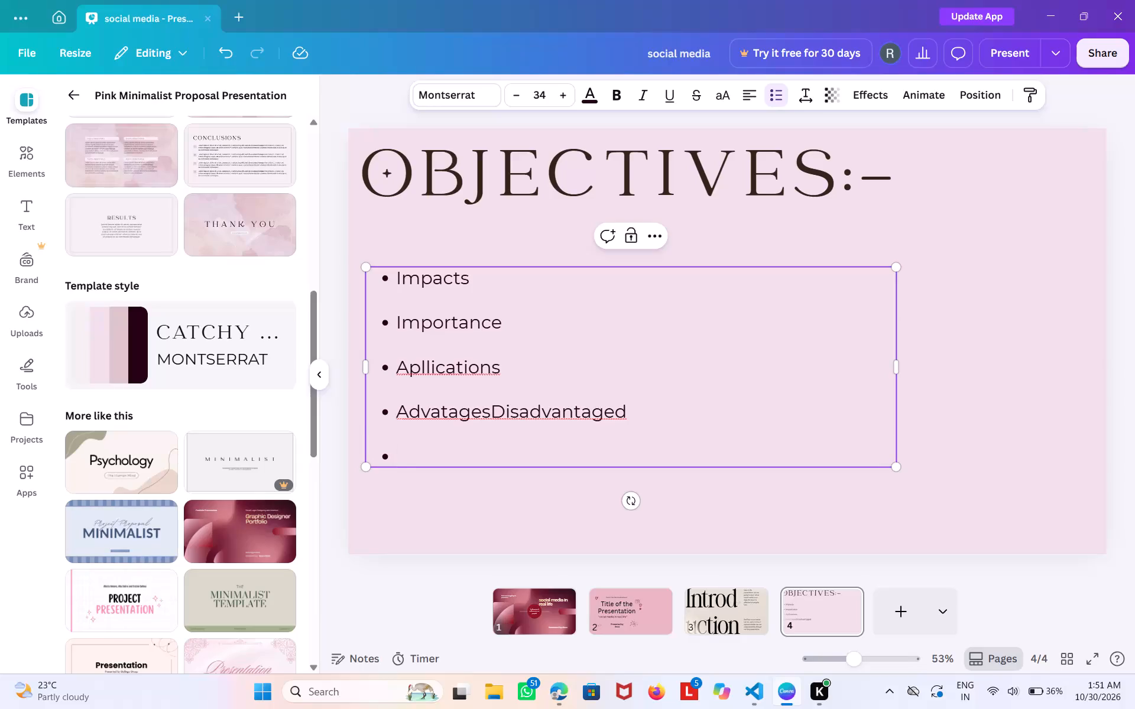
type("centre")
key("space")
type("of subj")
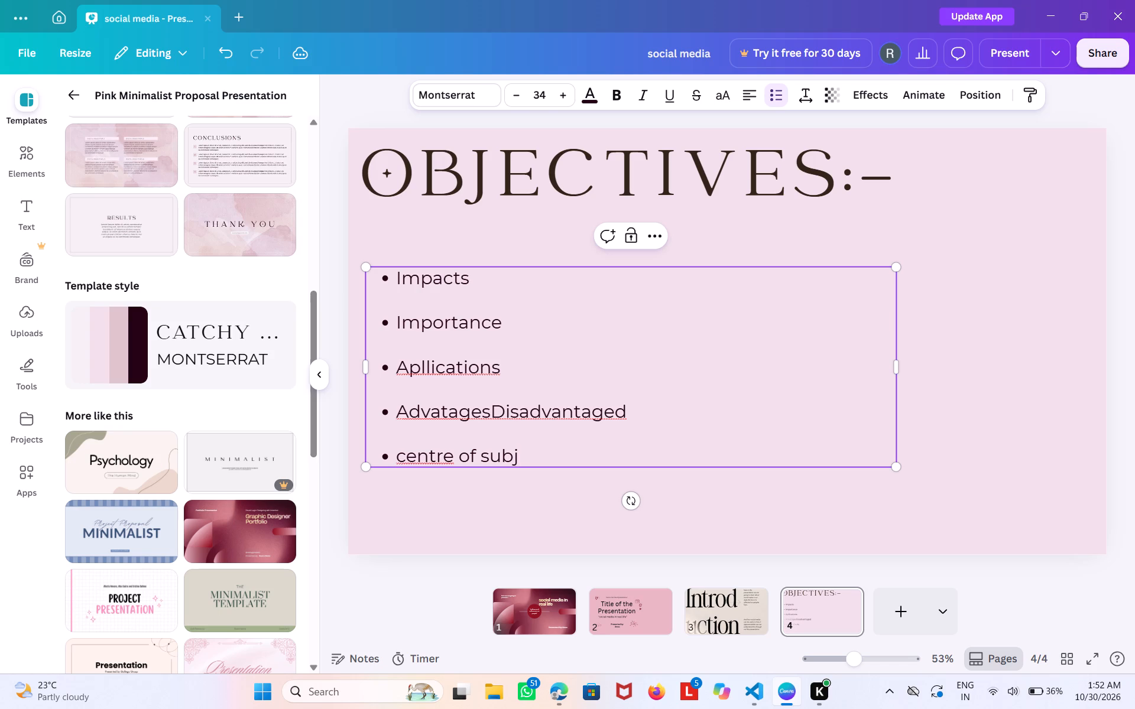
key("BackSpace")
key("BackSpace")
key("BackSpace")
key("BackSpace")
type("topic")
key("Return")
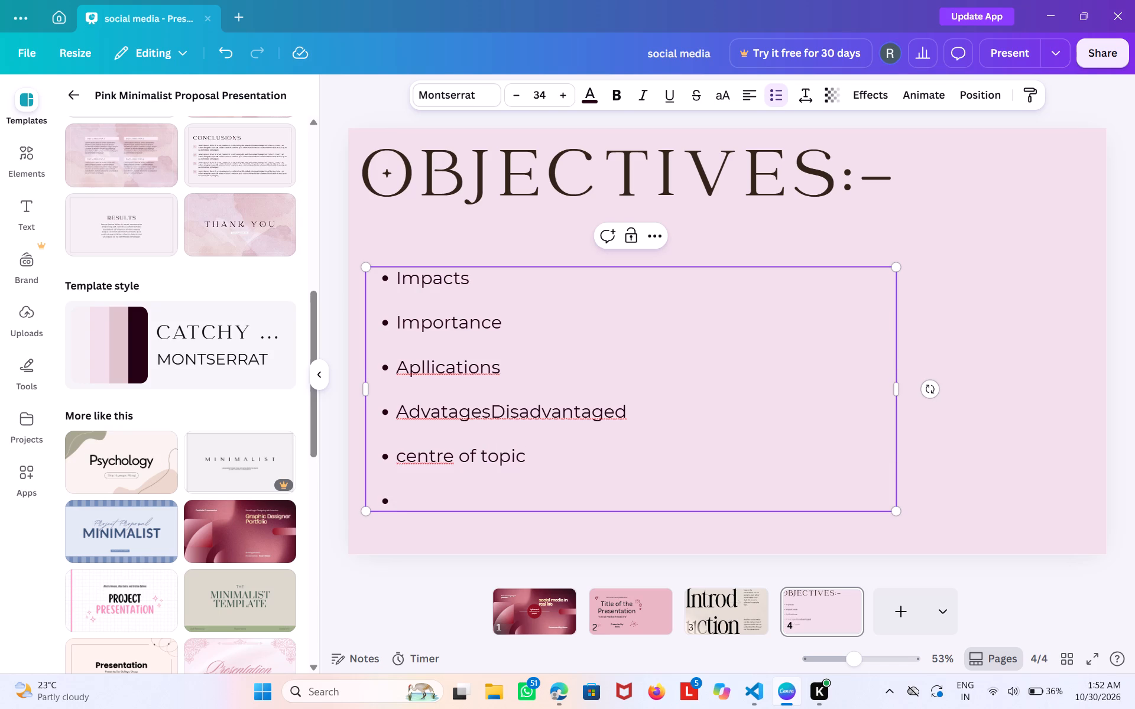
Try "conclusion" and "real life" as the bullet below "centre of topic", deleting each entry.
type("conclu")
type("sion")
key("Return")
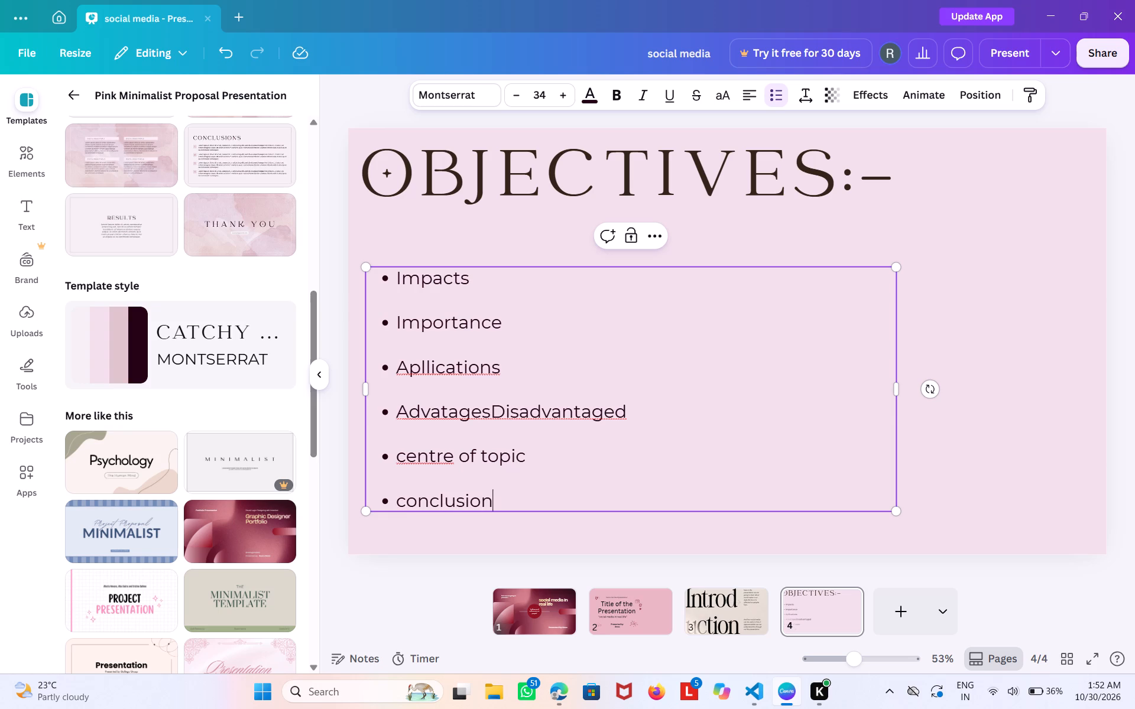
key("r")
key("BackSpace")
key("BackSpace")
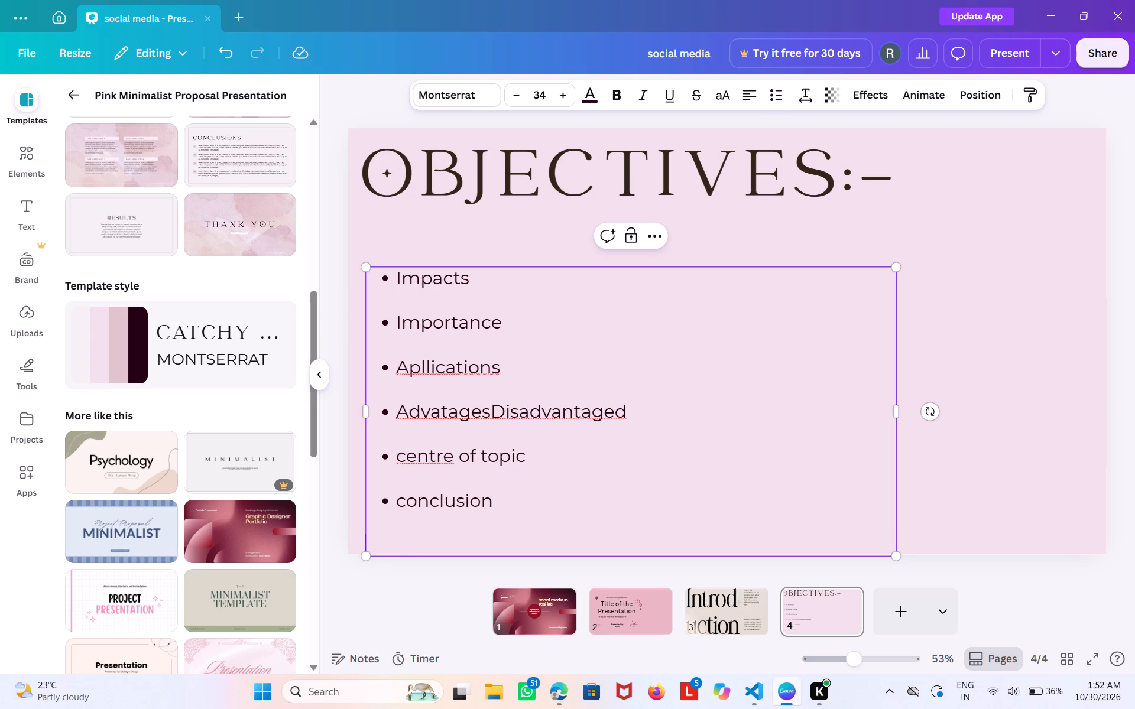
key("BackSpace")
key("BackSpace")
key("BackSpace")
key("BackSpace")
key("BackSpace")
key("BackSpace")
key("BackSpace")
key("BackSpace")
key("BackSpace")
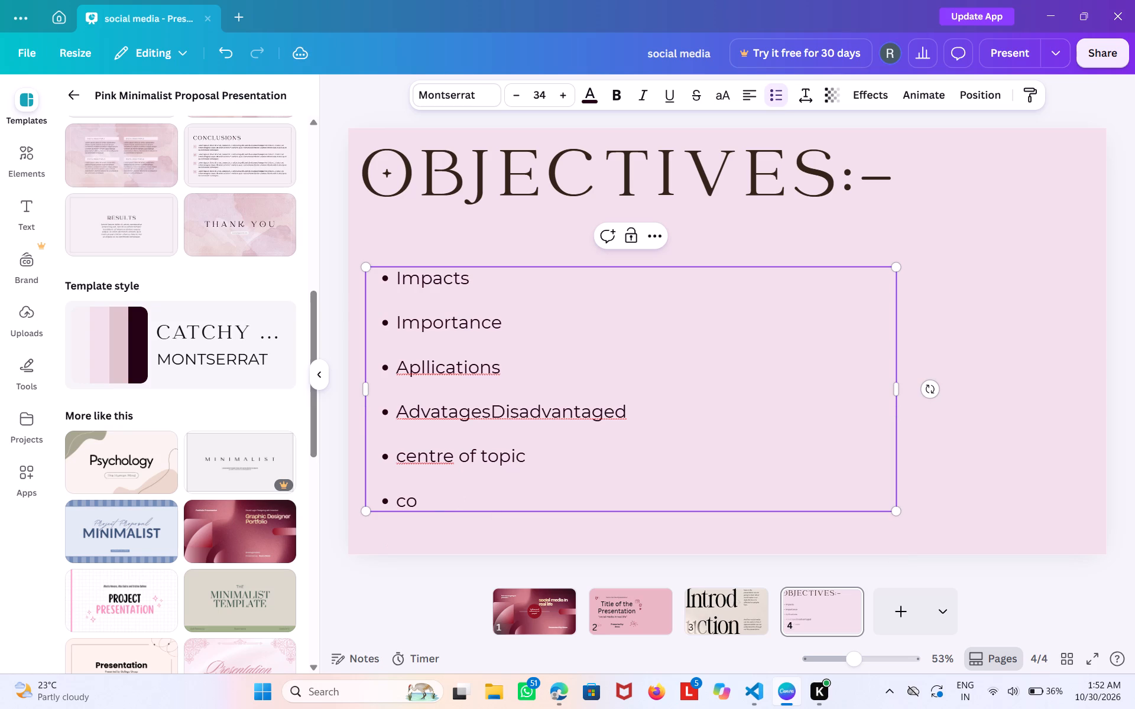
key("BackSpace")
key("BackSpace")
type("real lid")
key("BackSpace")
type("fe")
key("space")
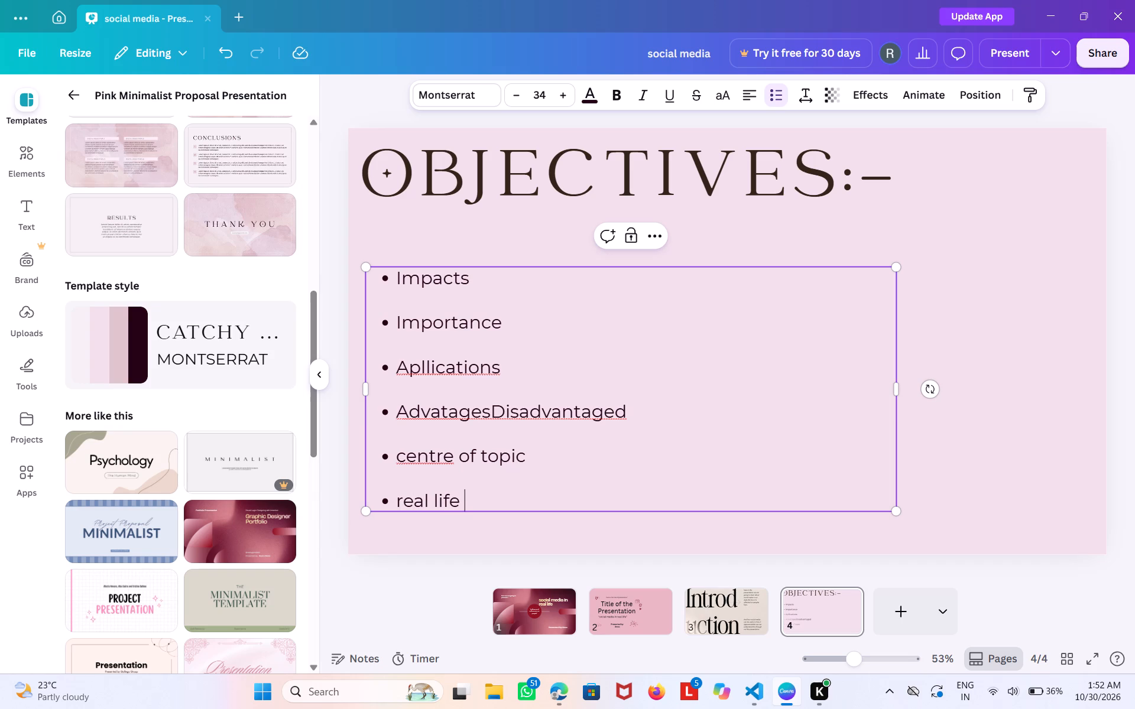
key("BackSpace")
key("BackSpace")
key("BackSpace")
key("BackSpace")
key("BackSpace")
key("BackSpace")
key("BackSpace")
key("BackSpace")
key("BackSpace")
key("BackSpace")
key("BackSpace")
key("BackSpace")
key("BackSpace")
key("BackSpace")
Add the bullets "sample vision" and "conclusion" below "centre of topic", followed by an empty bullet.
type("sa")
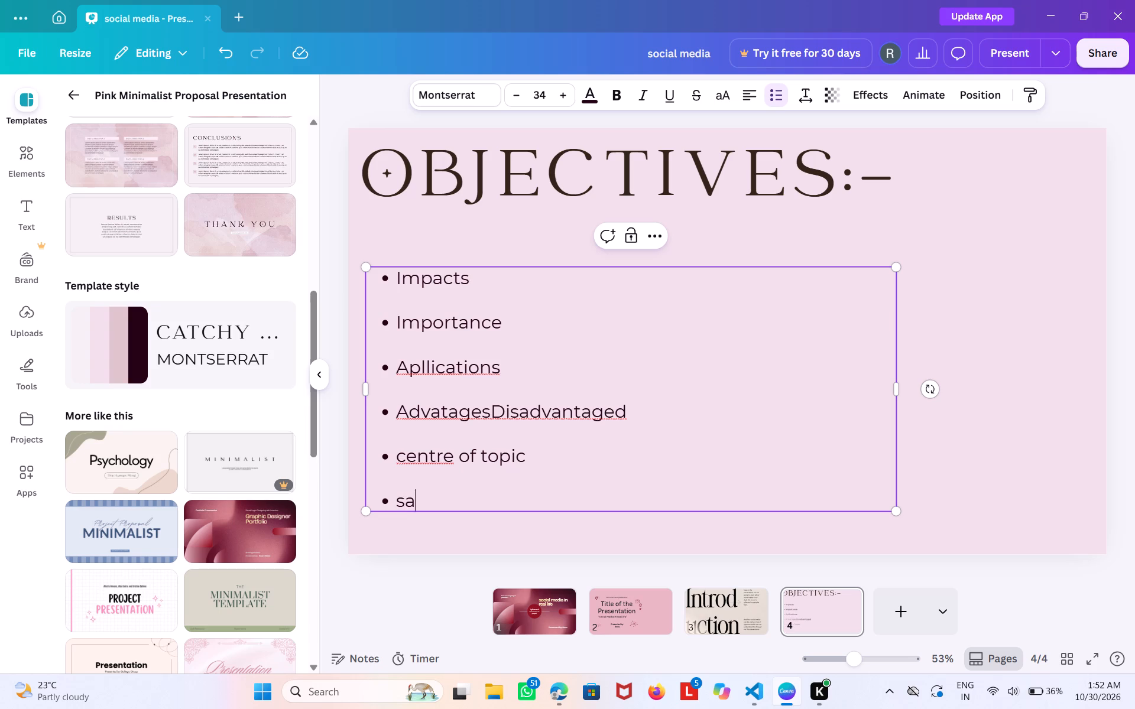
type("mple")
key("space")
key("c")
key("BackSpace")
key("v")
type("ision")
key("Return")
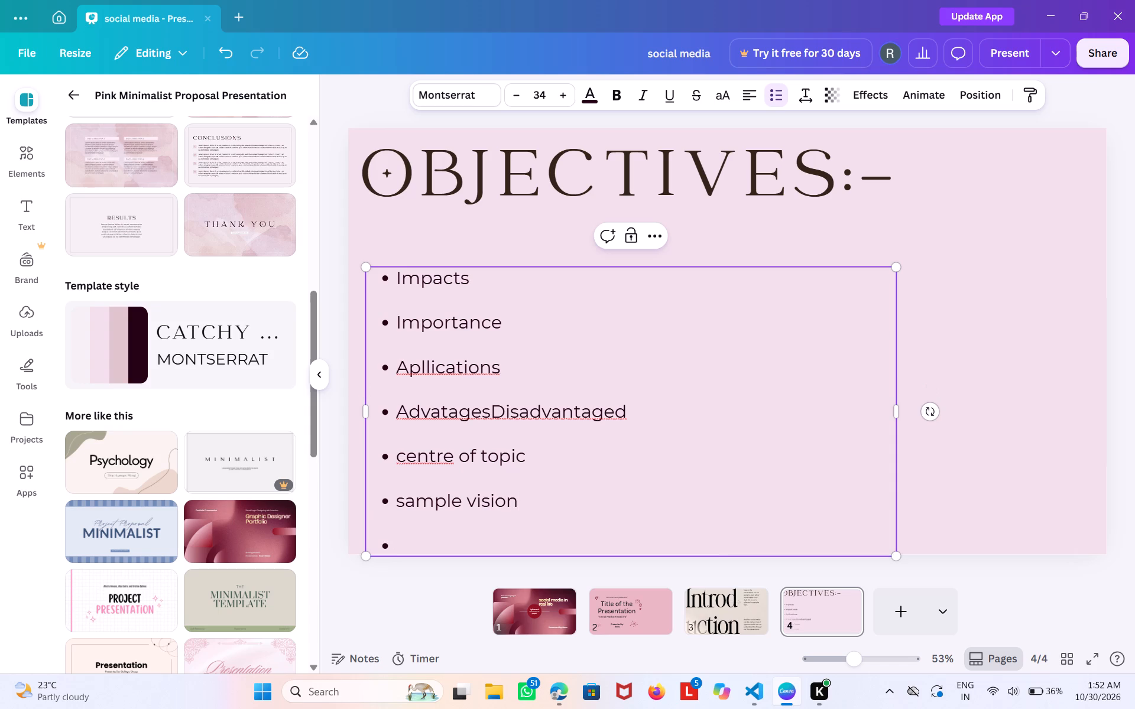
type("con")
key("l")
key("BackSpace")
type("clusion")
key("Return")
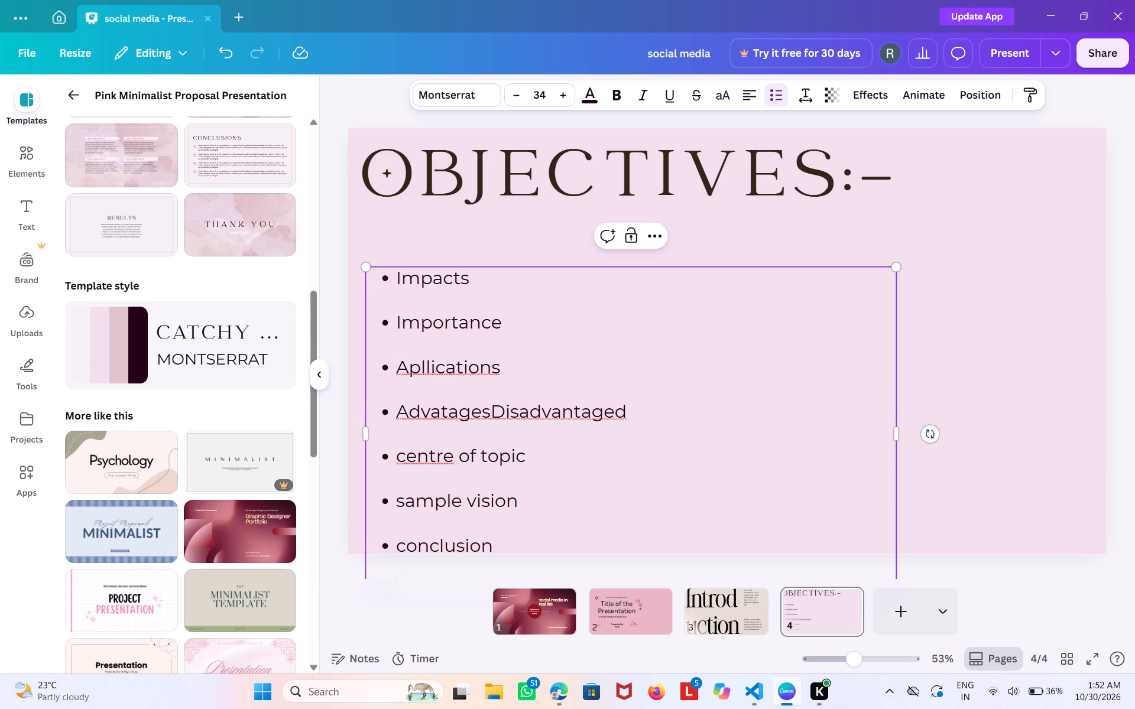
Move the bulleted text box up to just below the "Objectives:-" heading so the whole list fits on the page.
left_click(684, 350)
left_click_drag(606, 265, 605, 174)
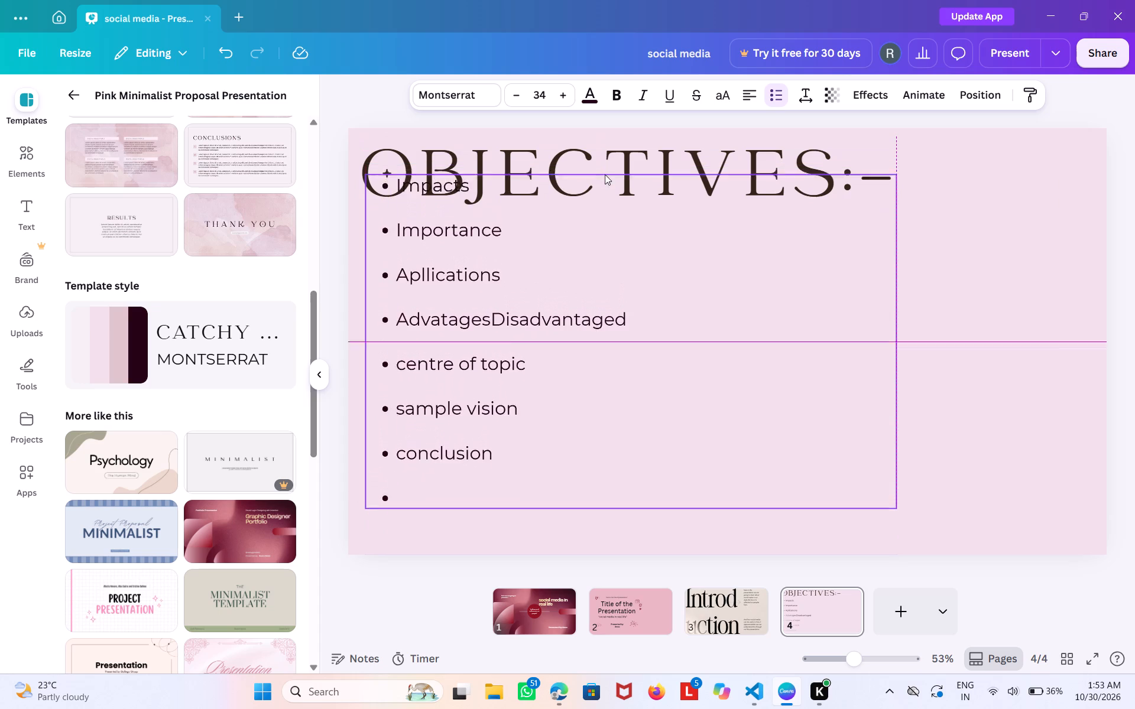
left_click_drag(605, 174, 609, 211)
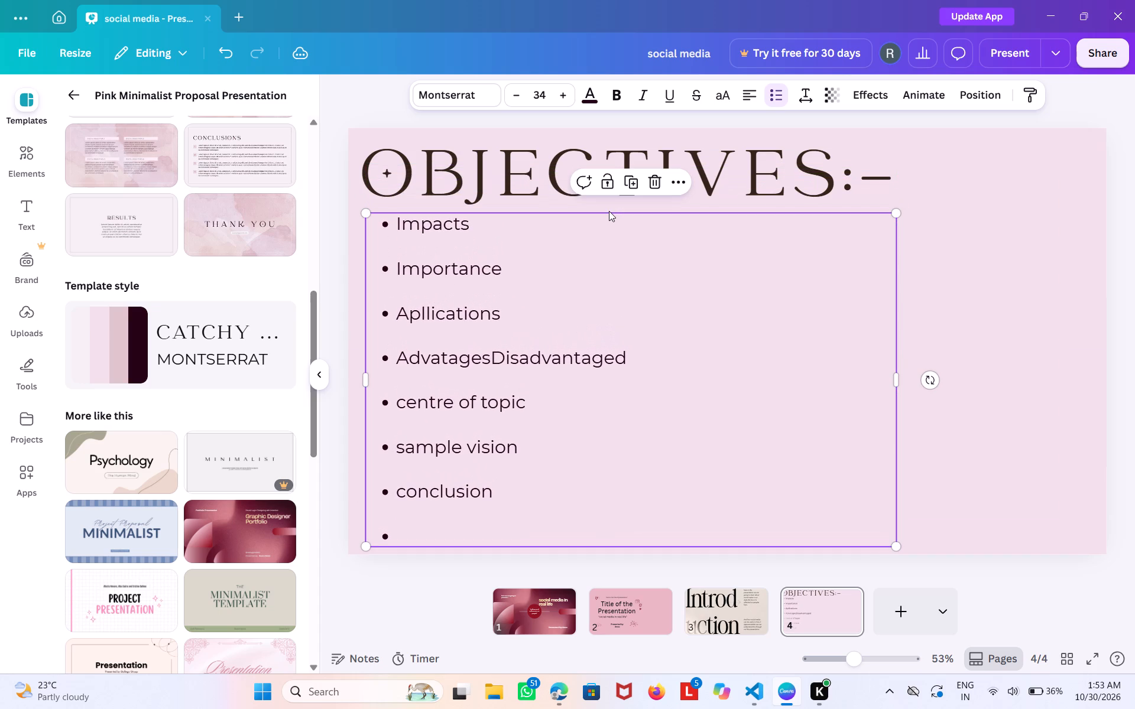
Fill the empty last bullet with "Reference".
left_click(407, 535)
key("shift+r")
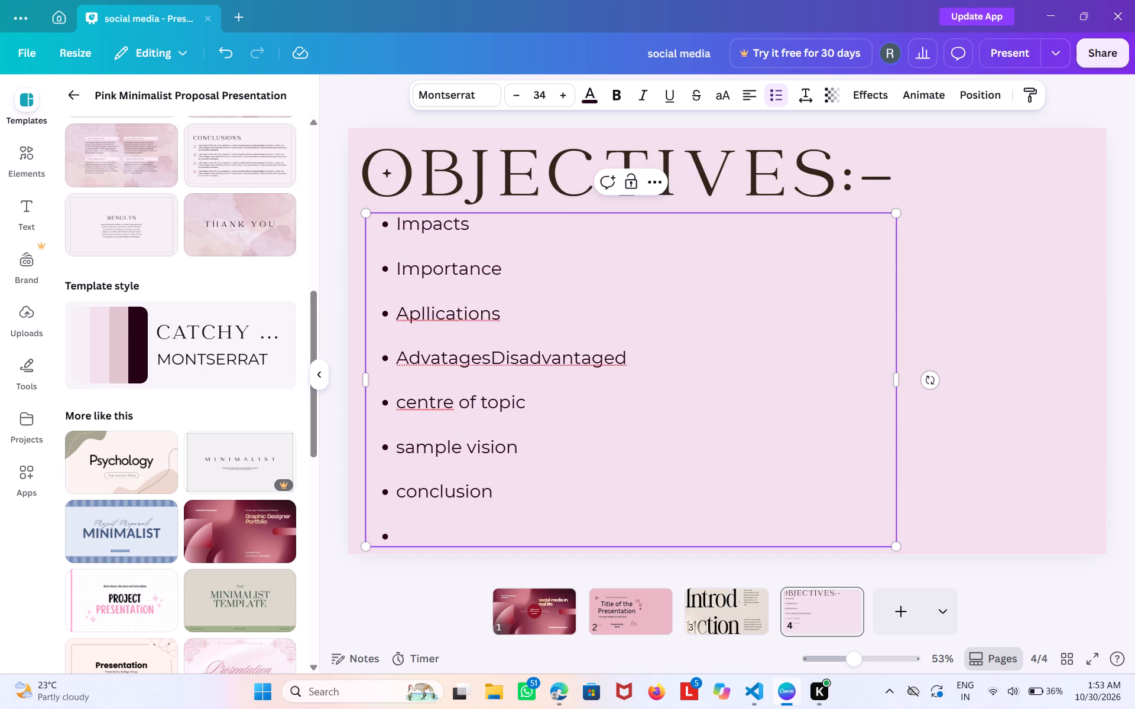
type("eference")
Capitalise the first letters of three bullets to read "Conclusion", "Sample vision" and "Centre of topic", and leave text editing.
double_click(491, 490)
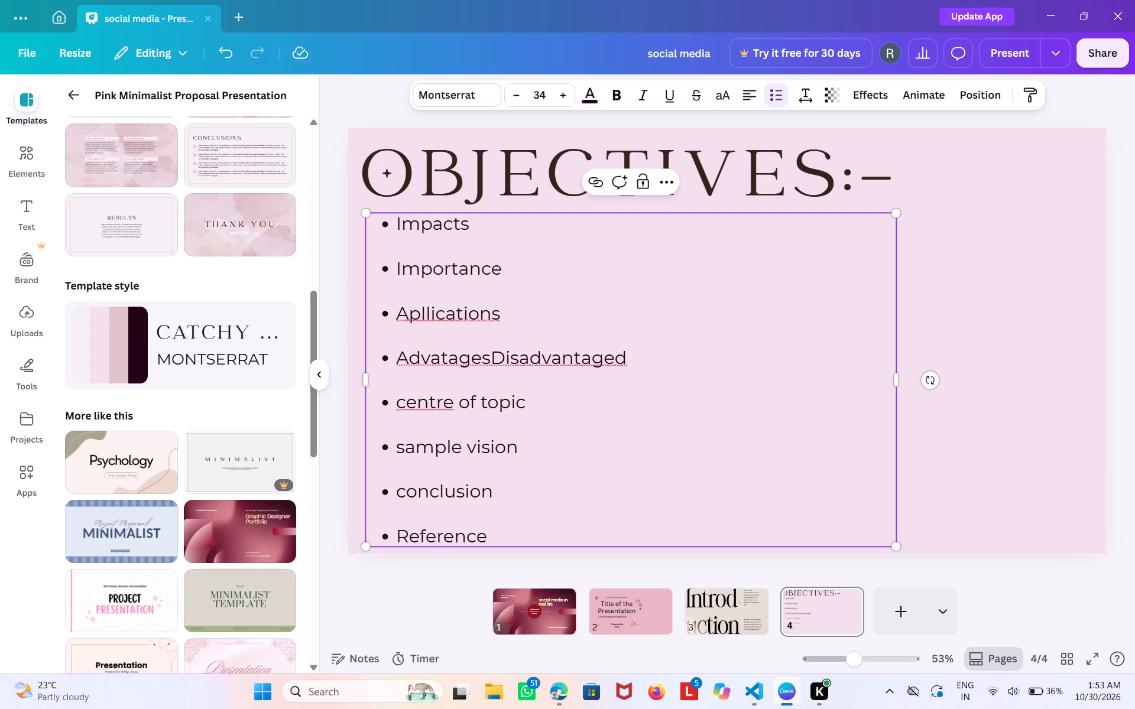
double_click(406, 493)
left_click(406, 493)
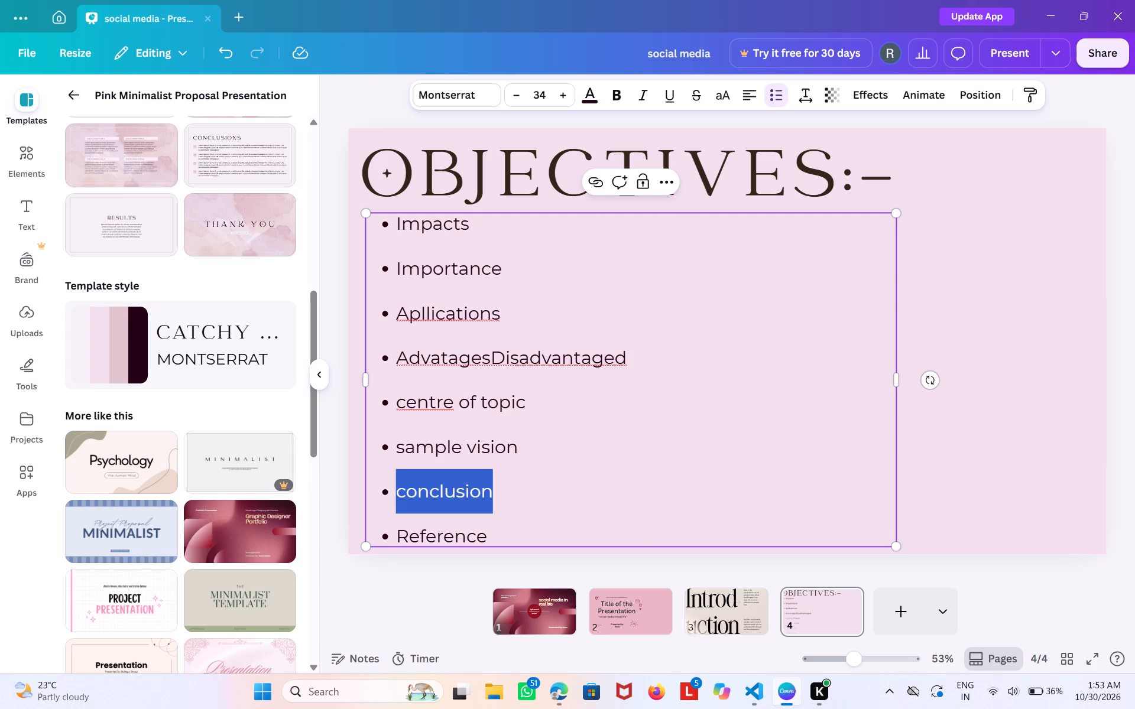
key("BackSpace")
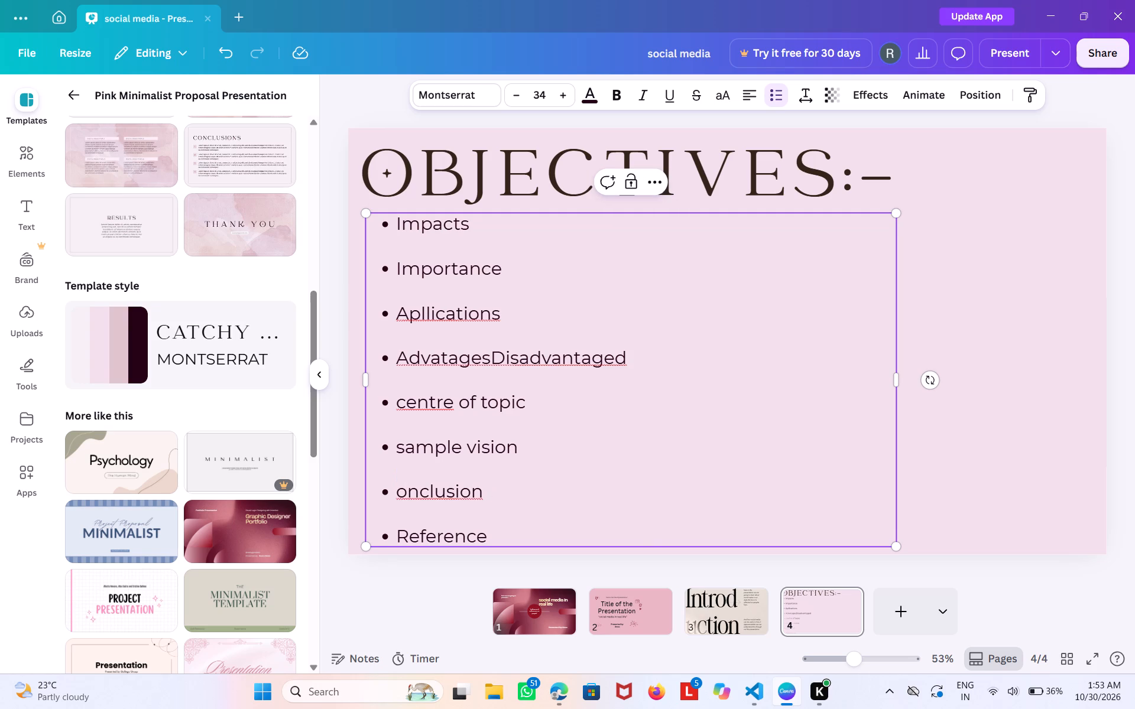
key("shift+c")
left_click(404, 447)
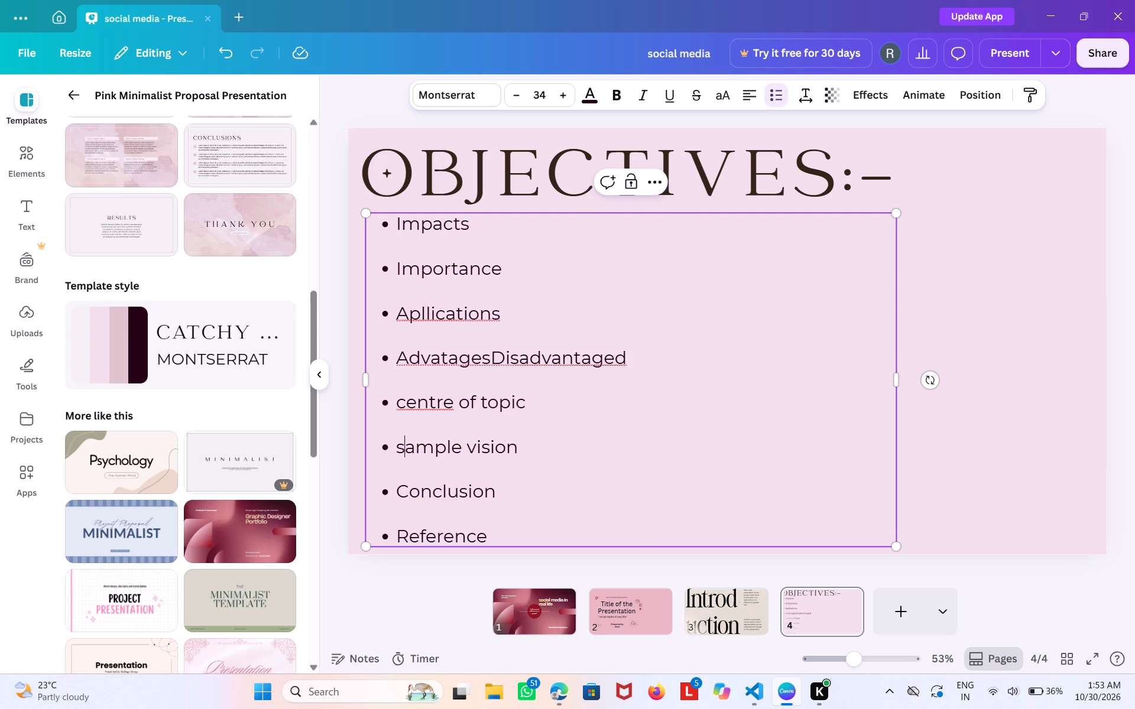
key("BackSpace")
key("shift+s")
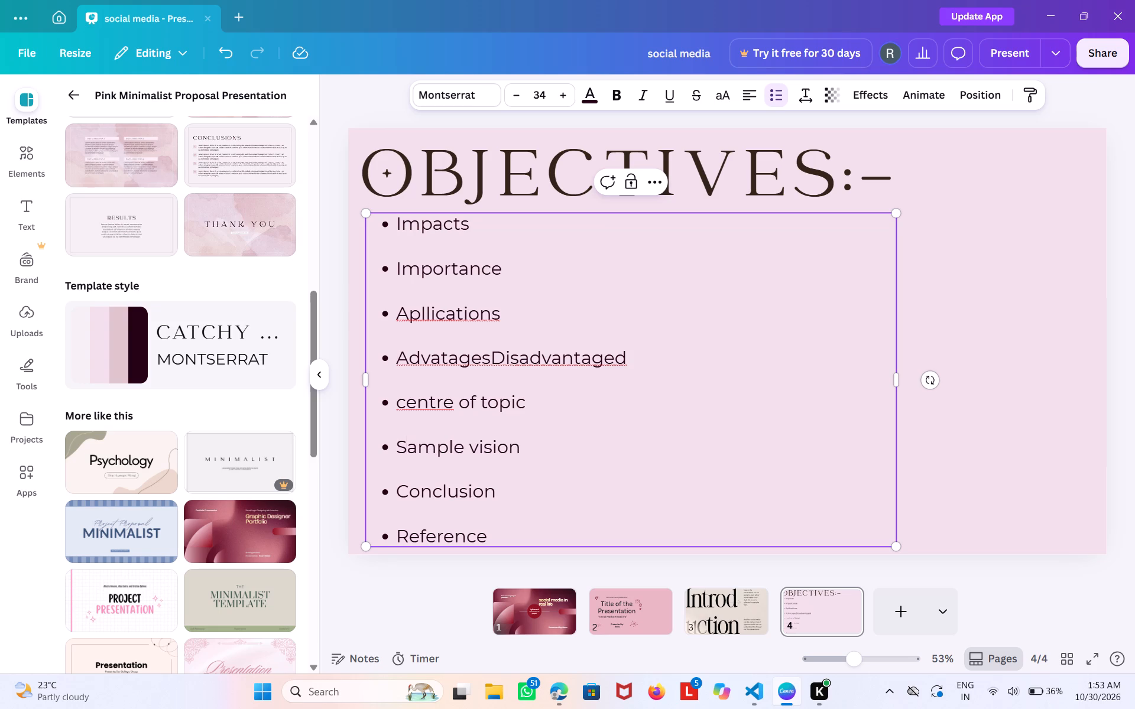
left_click(405, 401)
key("BackSpace")
key("shift+c")
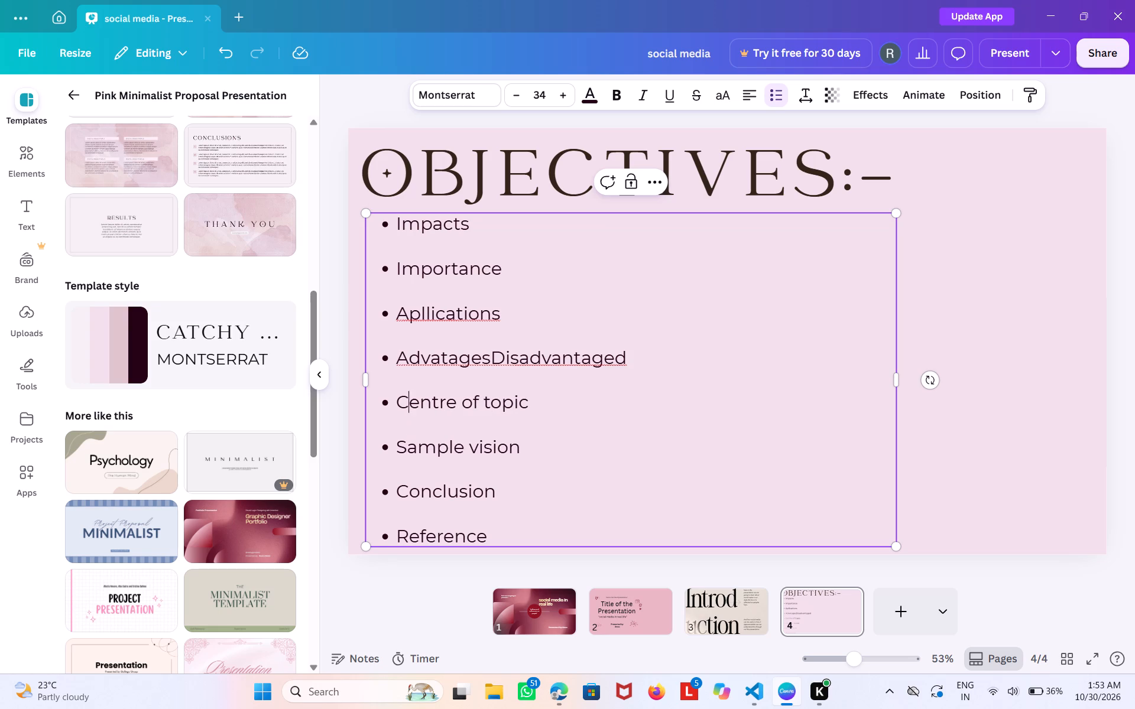
left_click(638, 279)
left_click(979, 242)
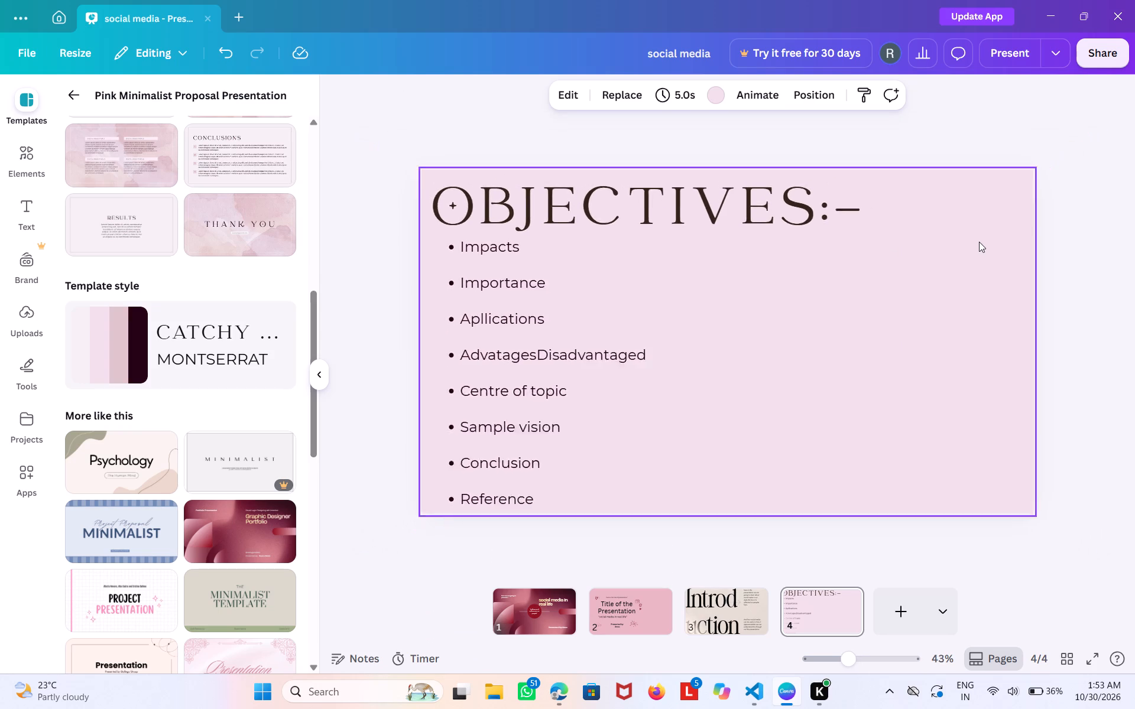
Go to page 1, the "social media in real life" title page.
scroll(979, 242, "left", 1)
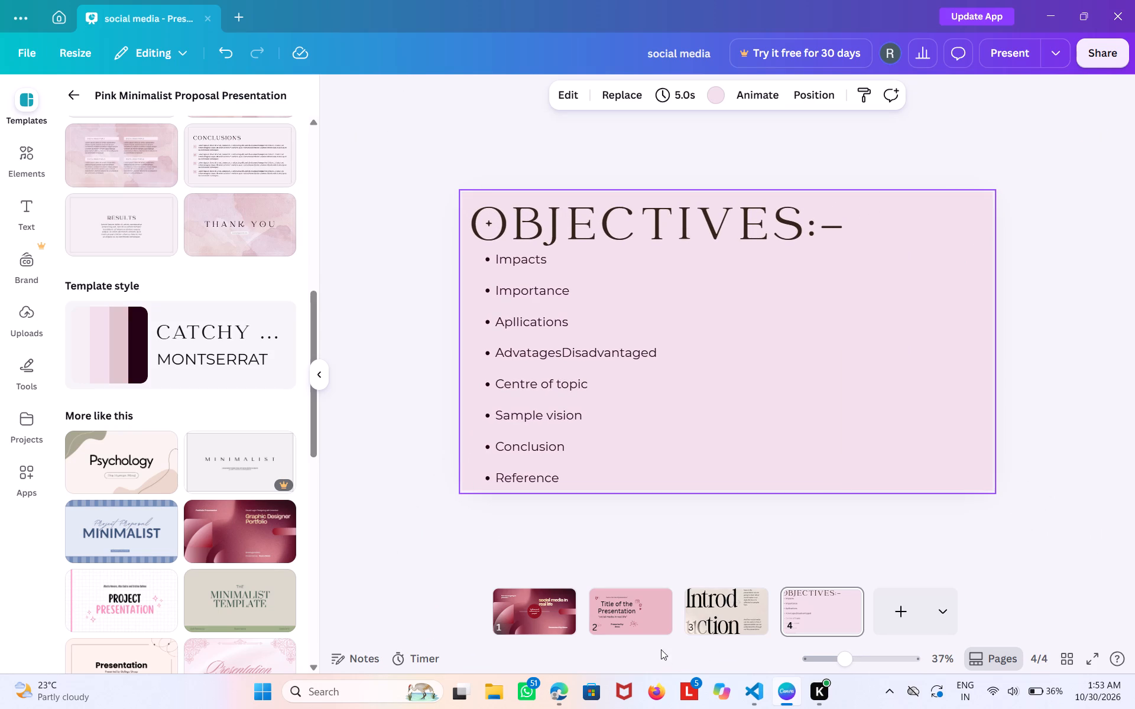
left_click(540, 625)
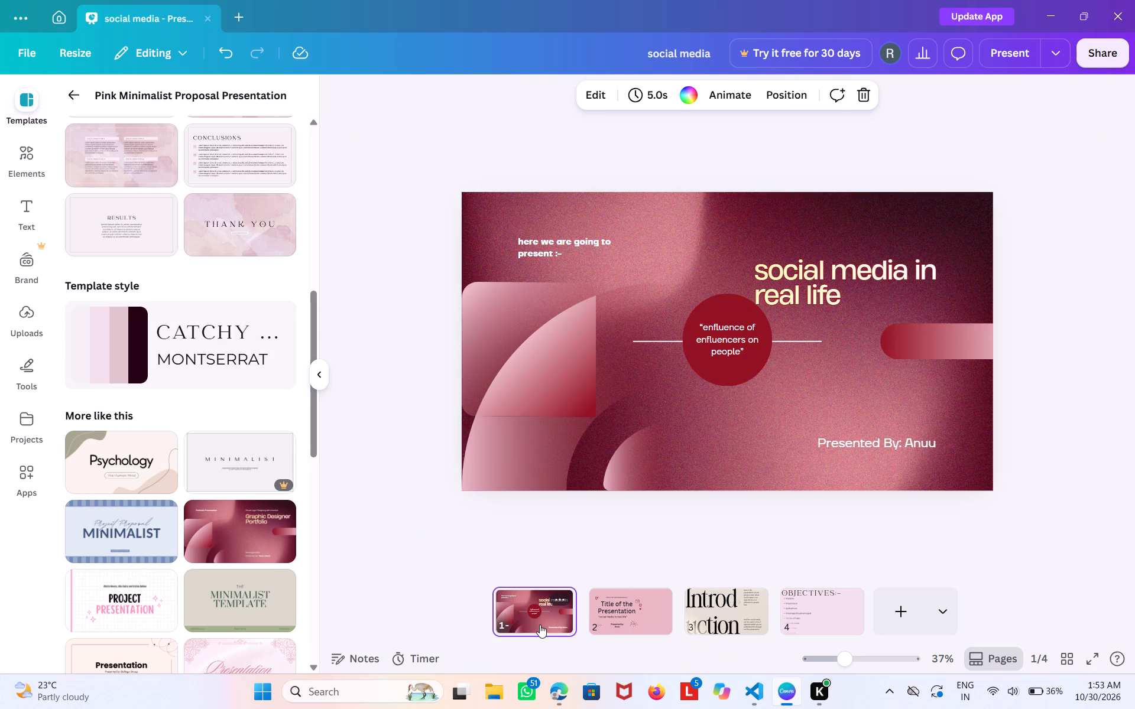
Page through to page 4, "Objectives:-", and apply the Pink Minimalist Proposal template's colour and font style to it.
left_click(604, 610)
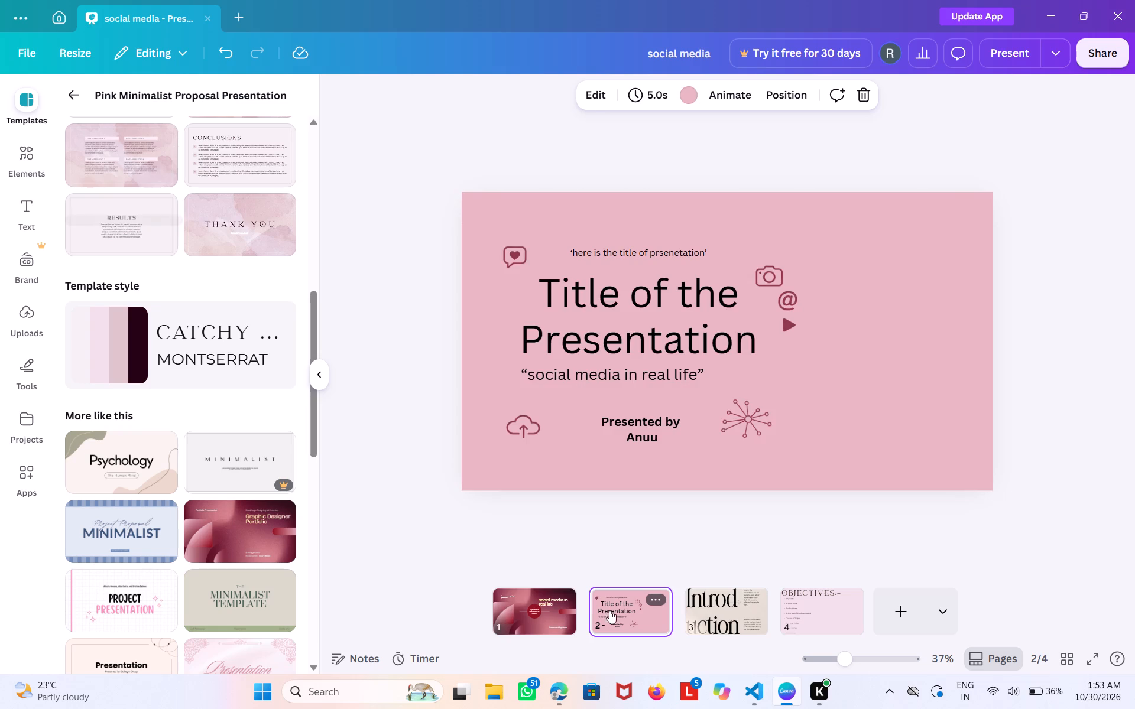
left_click(709, 611)
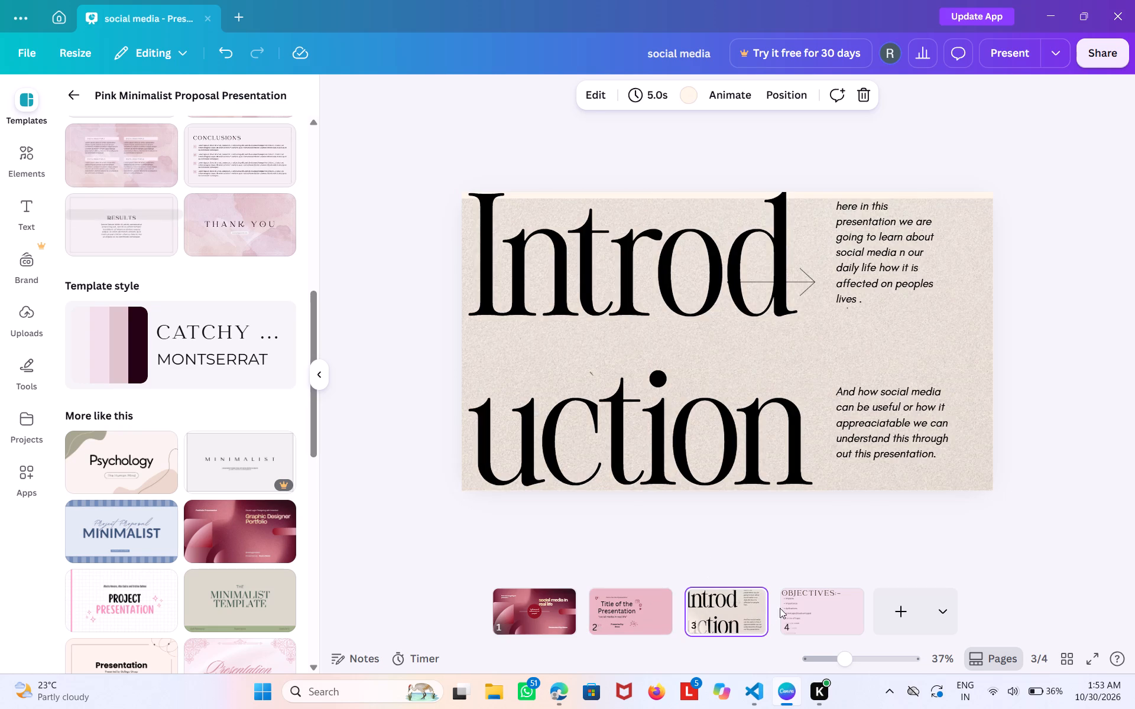
left_click(799, 608)
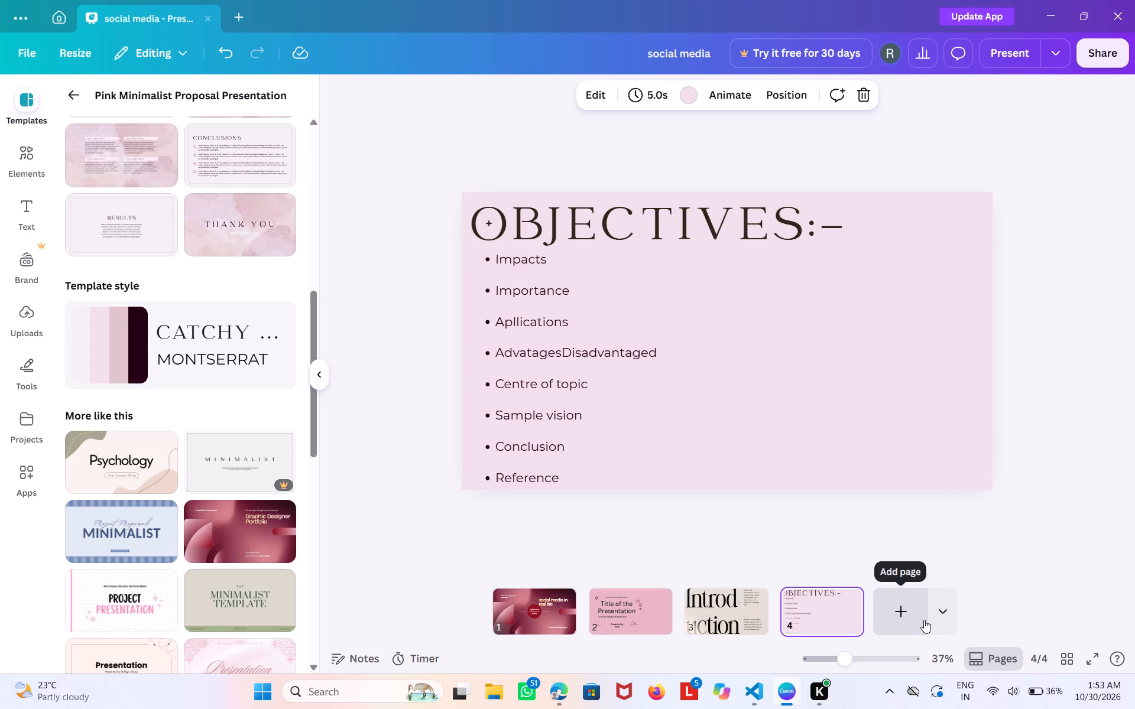
left_click(100, 365)
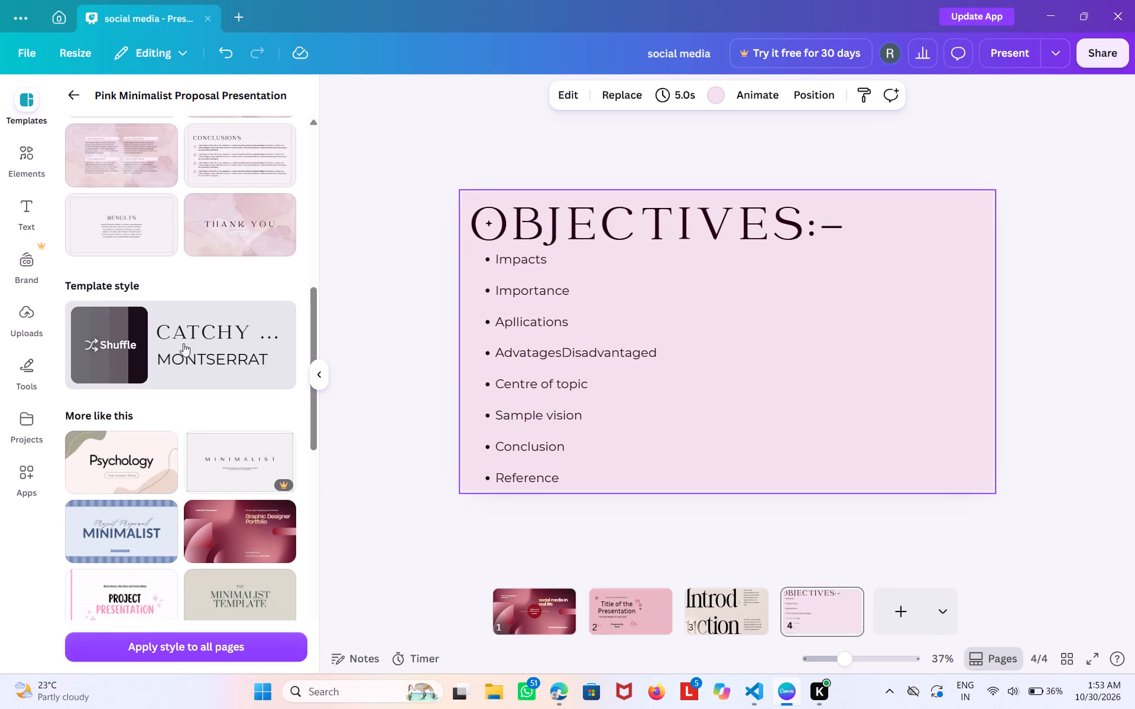
Add a new blank page 5 after the "Objectives:-" page.
left_click(896, 604)
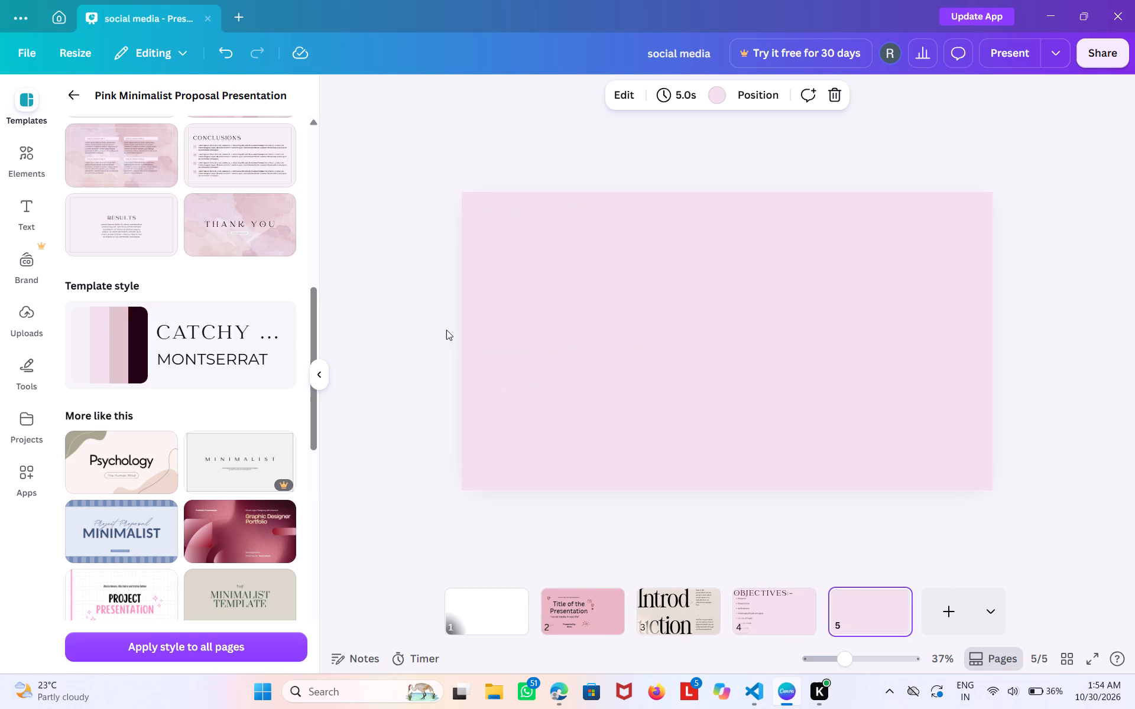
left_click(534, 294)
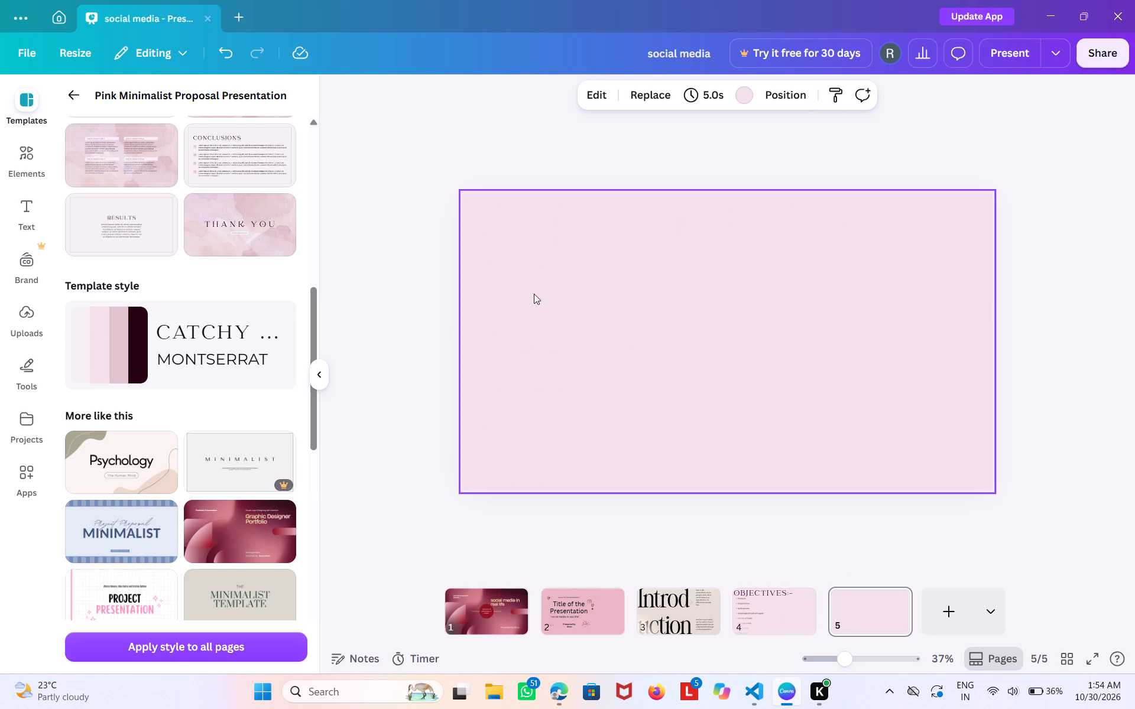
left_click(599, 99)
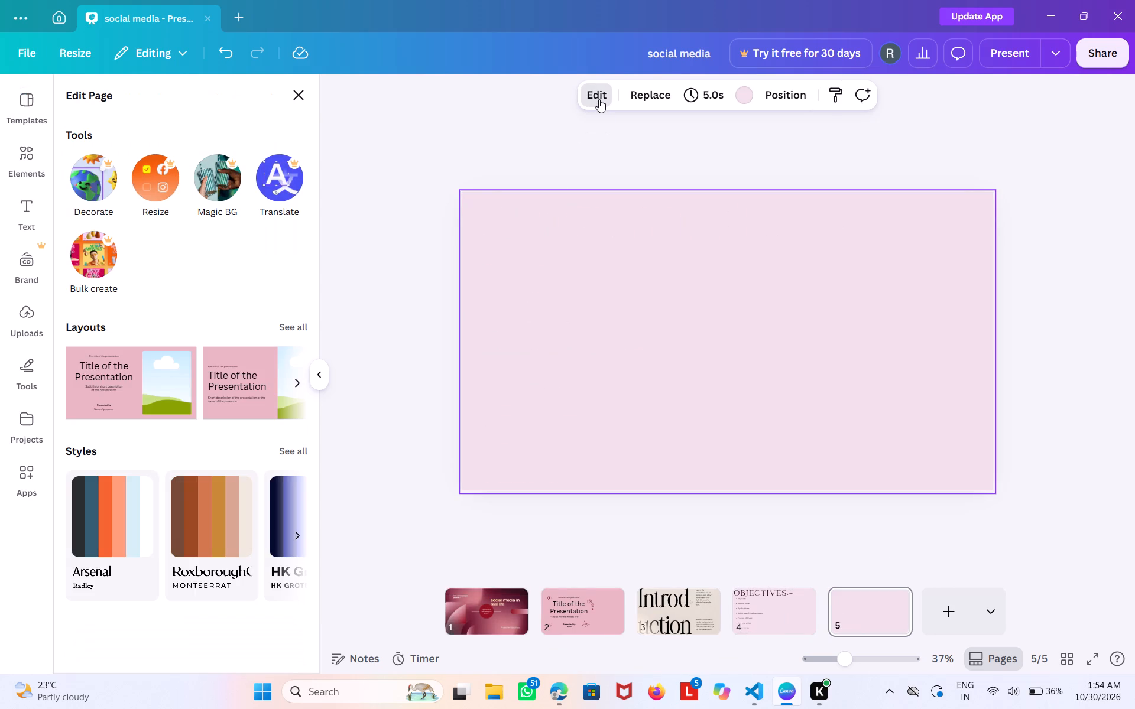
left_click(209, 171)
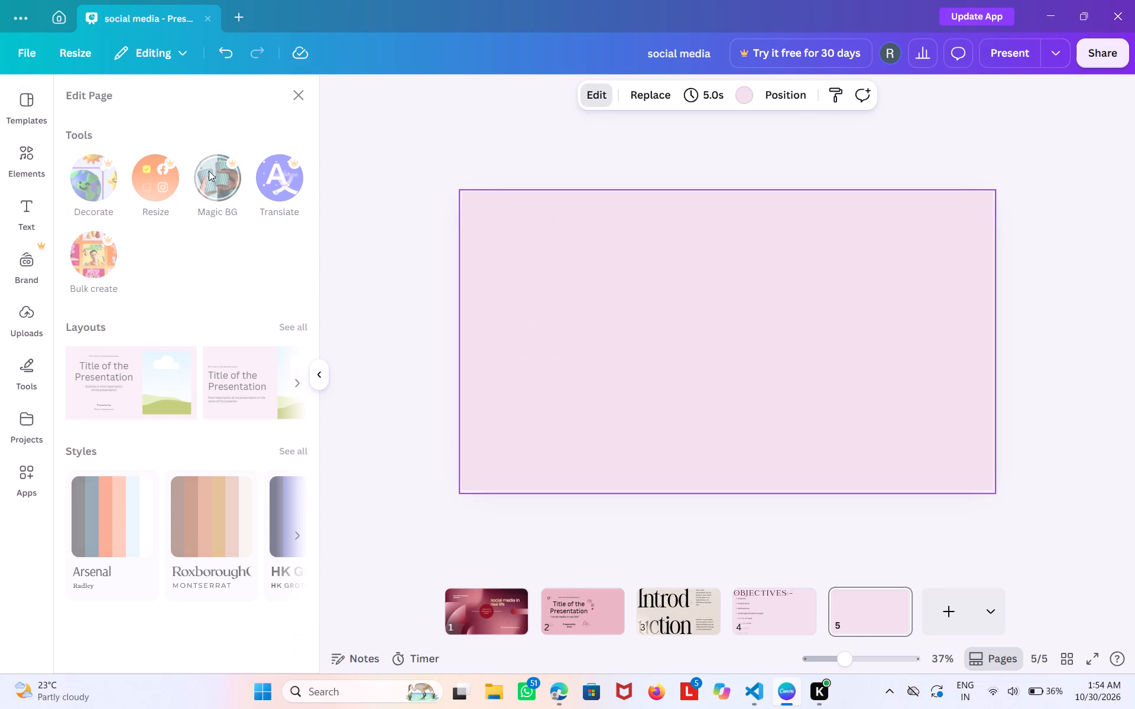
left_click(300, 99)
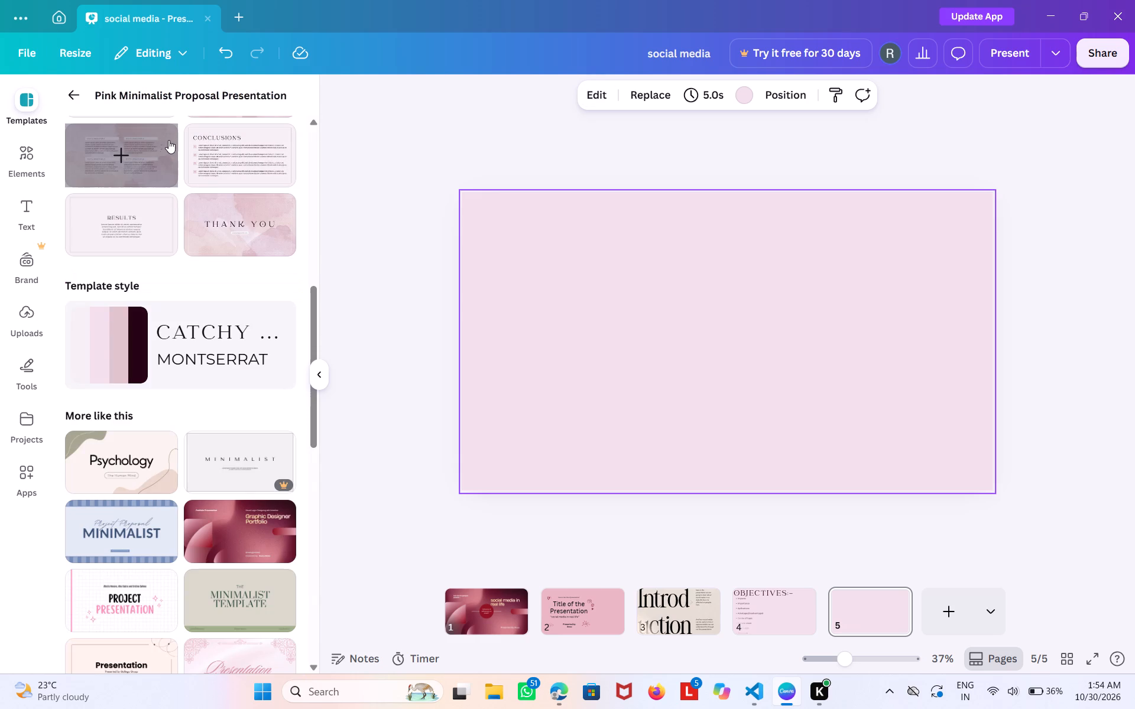
Apply the "The Project" page design from the Pink Minimalist Proposal template to page 5.
scroll(273, 190, "up", 3)
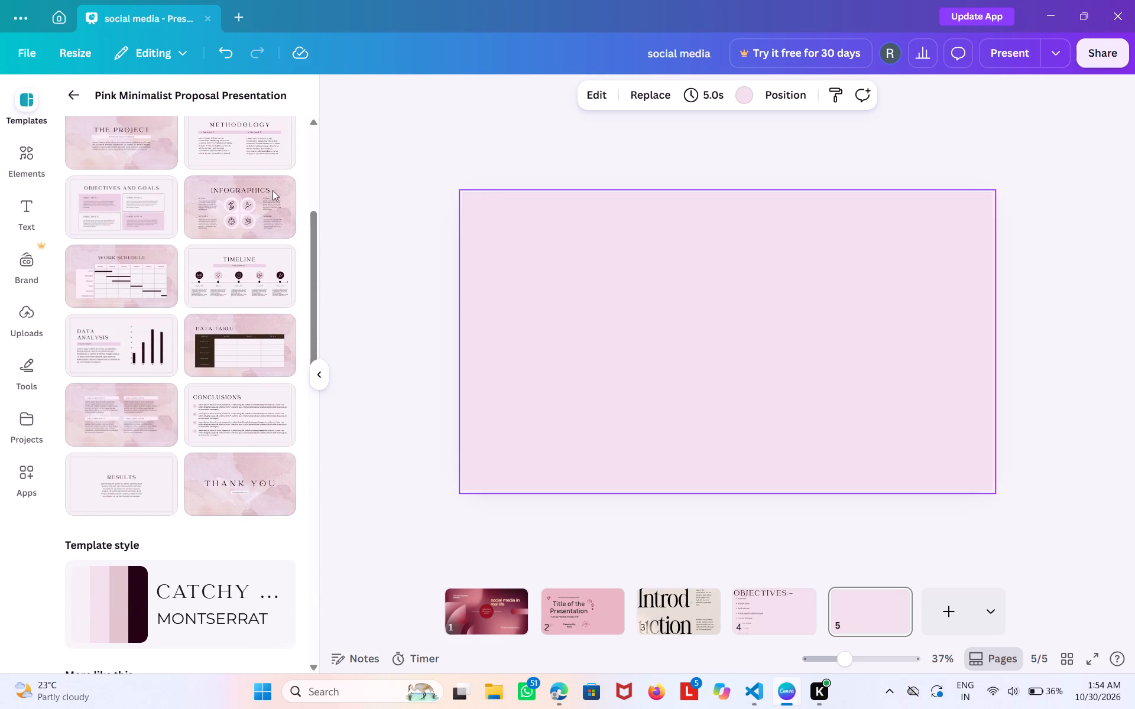
scroll(244, 223, "up", 3)
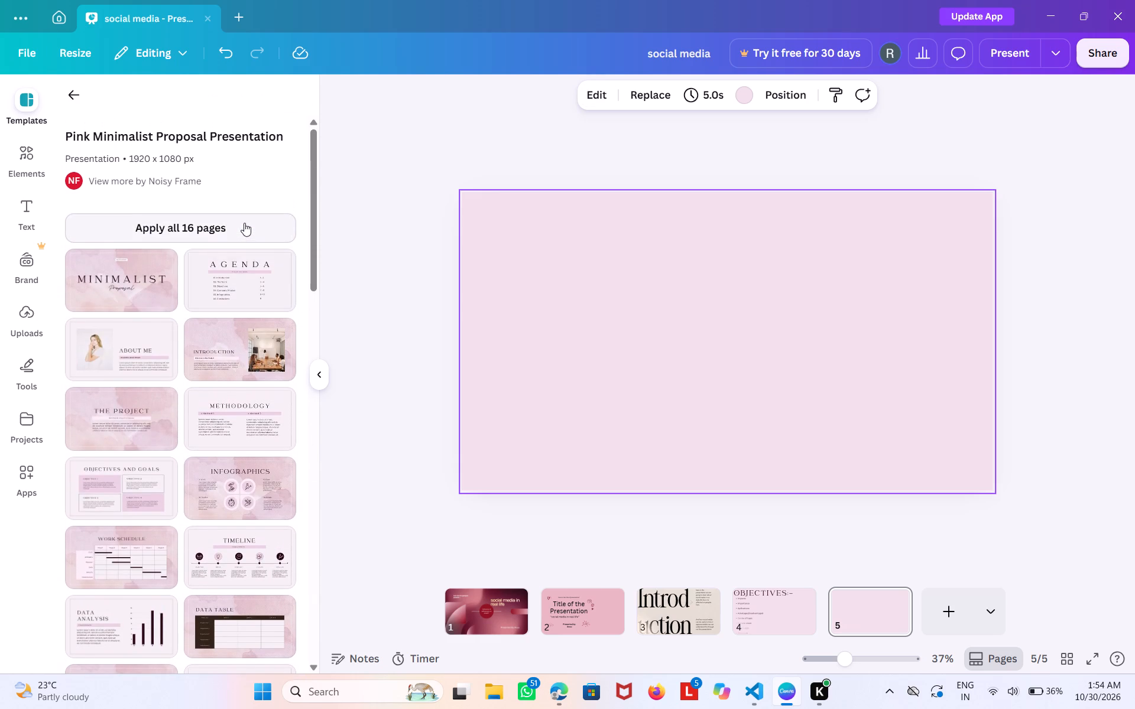
scroll(171, 399, "down", 1)
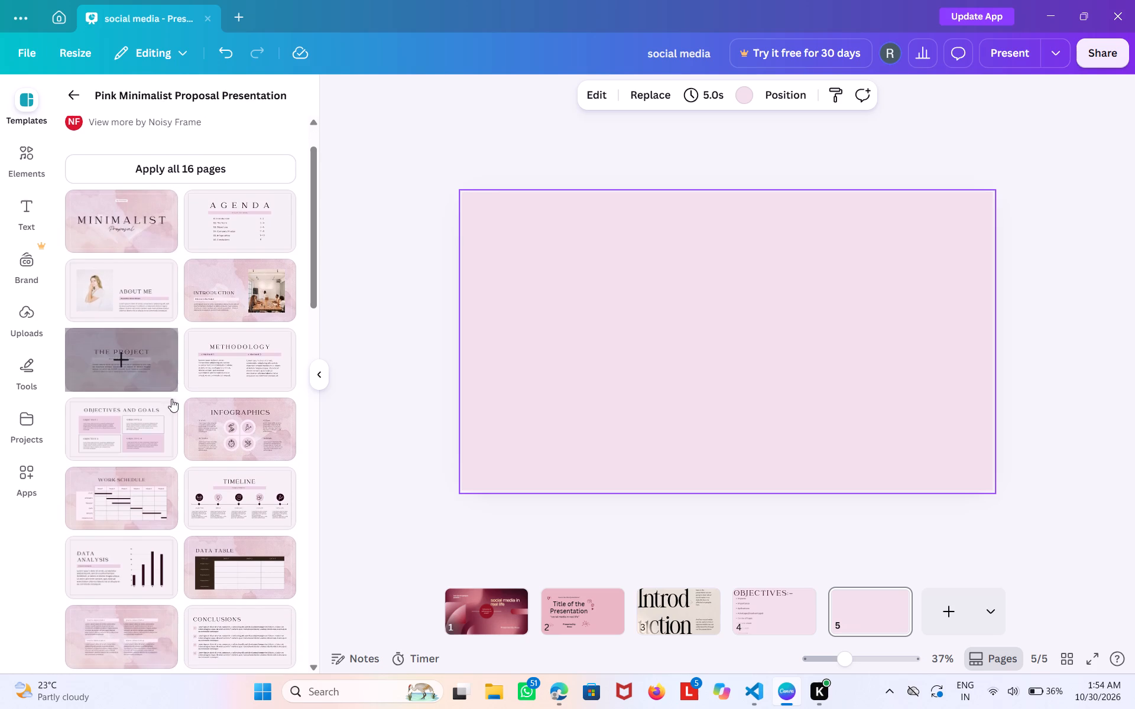
left_click(148, 363)
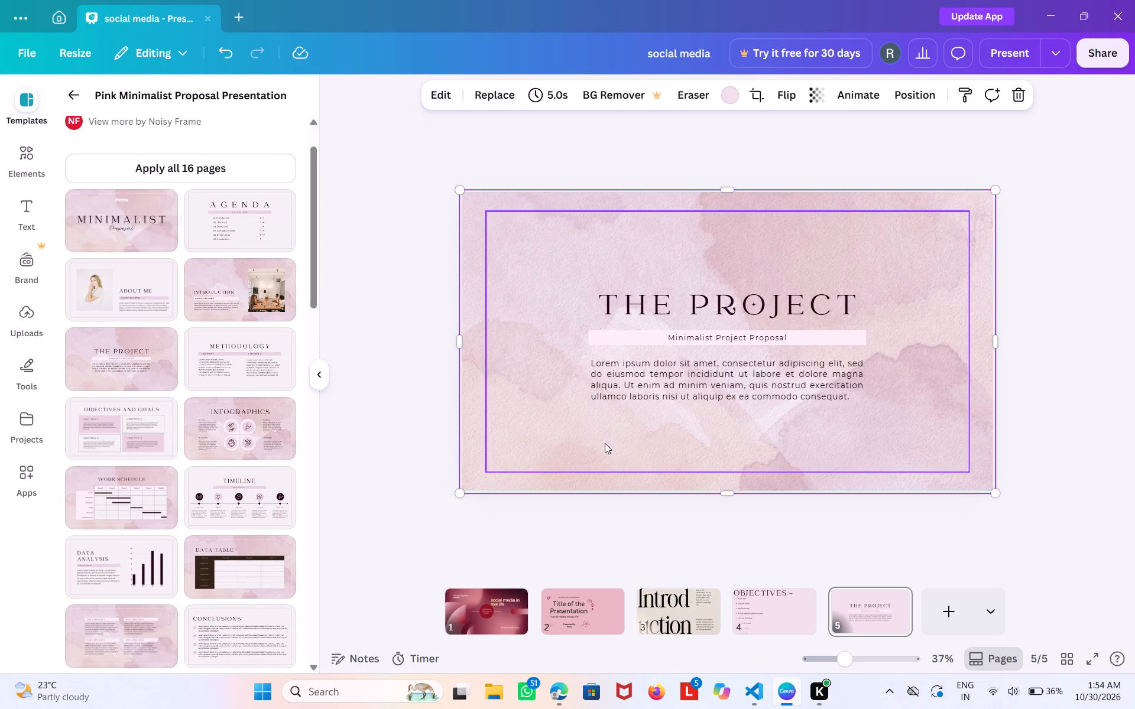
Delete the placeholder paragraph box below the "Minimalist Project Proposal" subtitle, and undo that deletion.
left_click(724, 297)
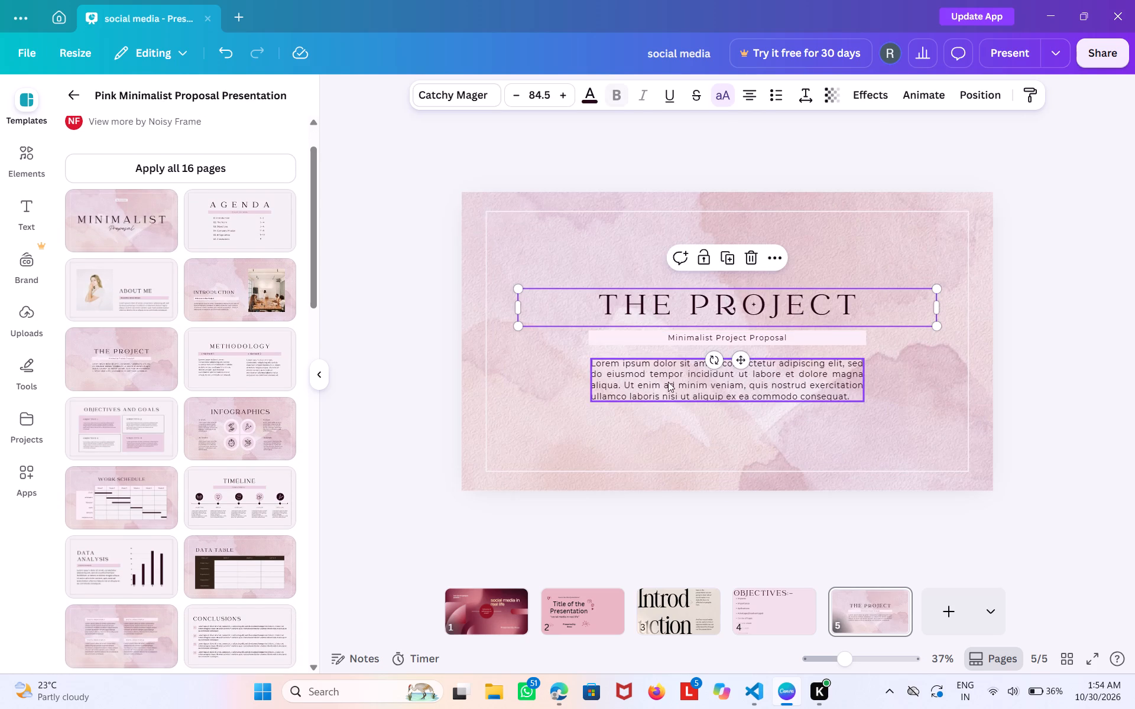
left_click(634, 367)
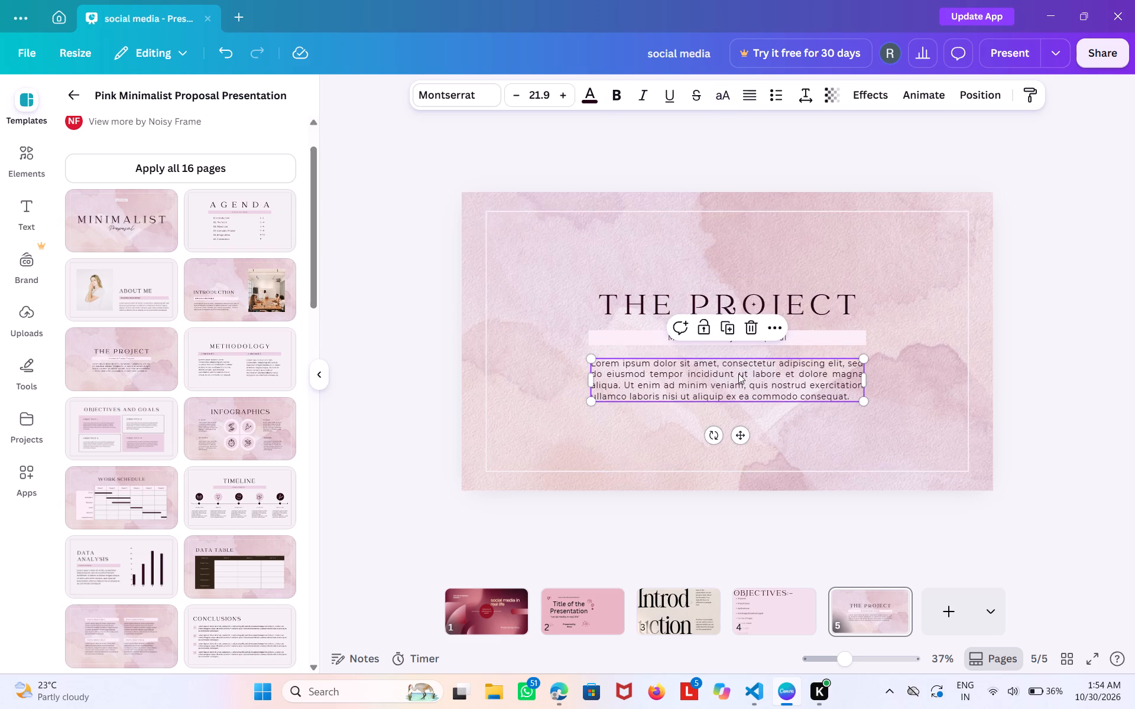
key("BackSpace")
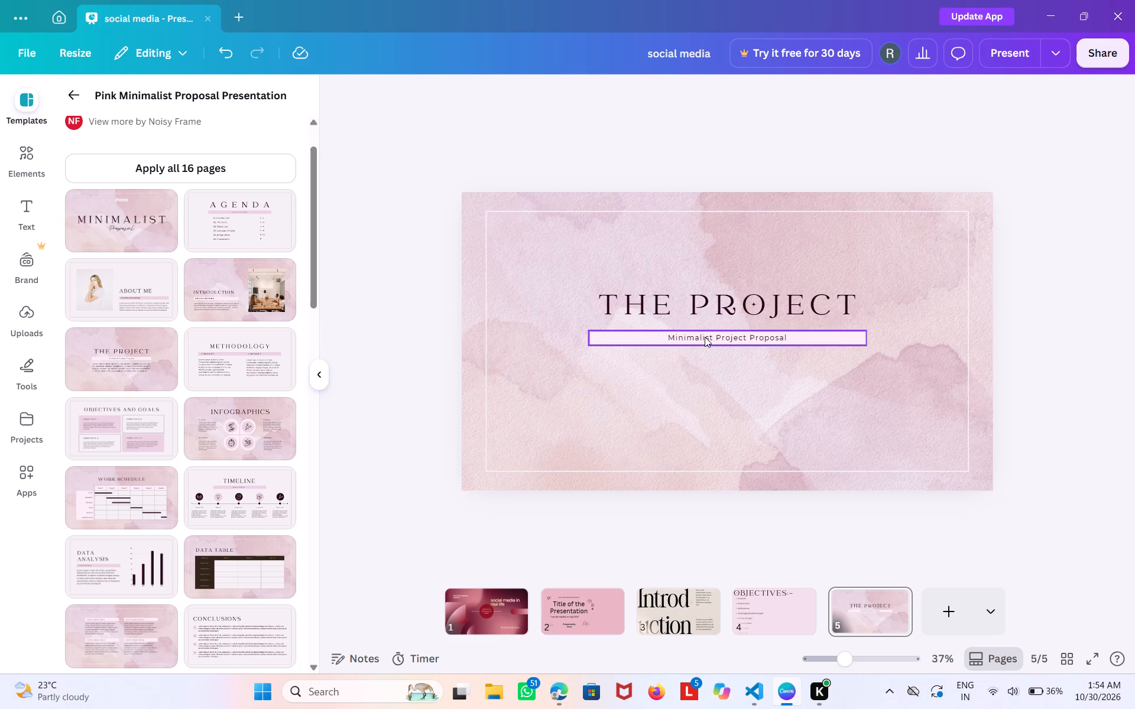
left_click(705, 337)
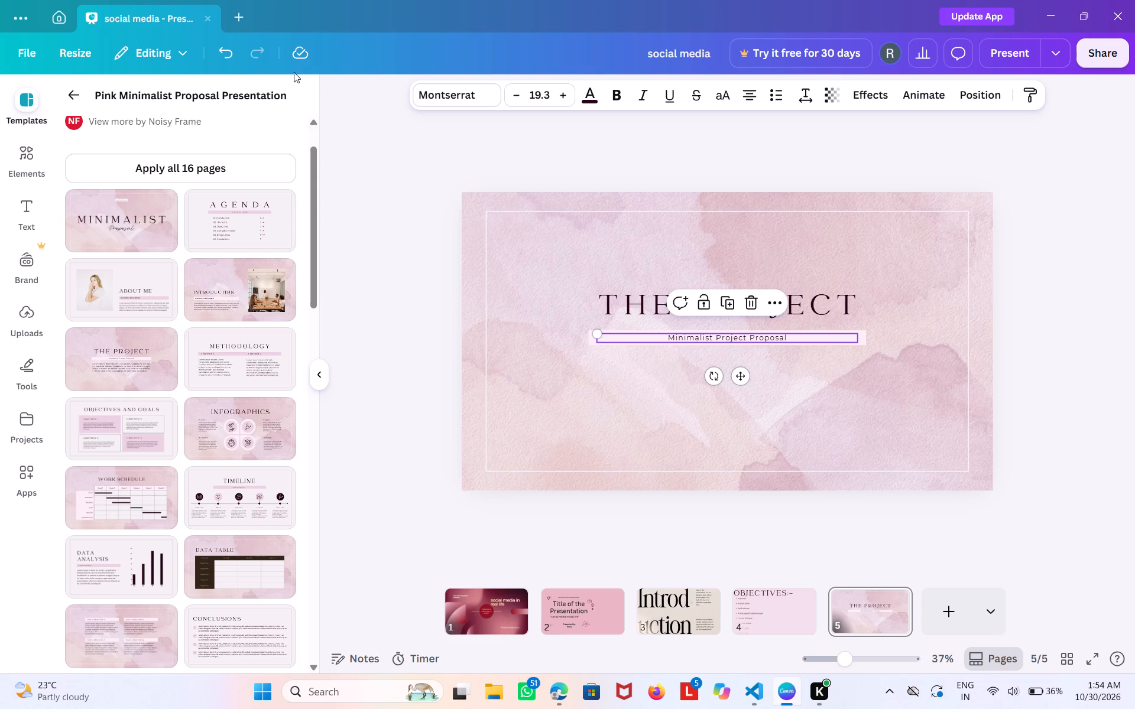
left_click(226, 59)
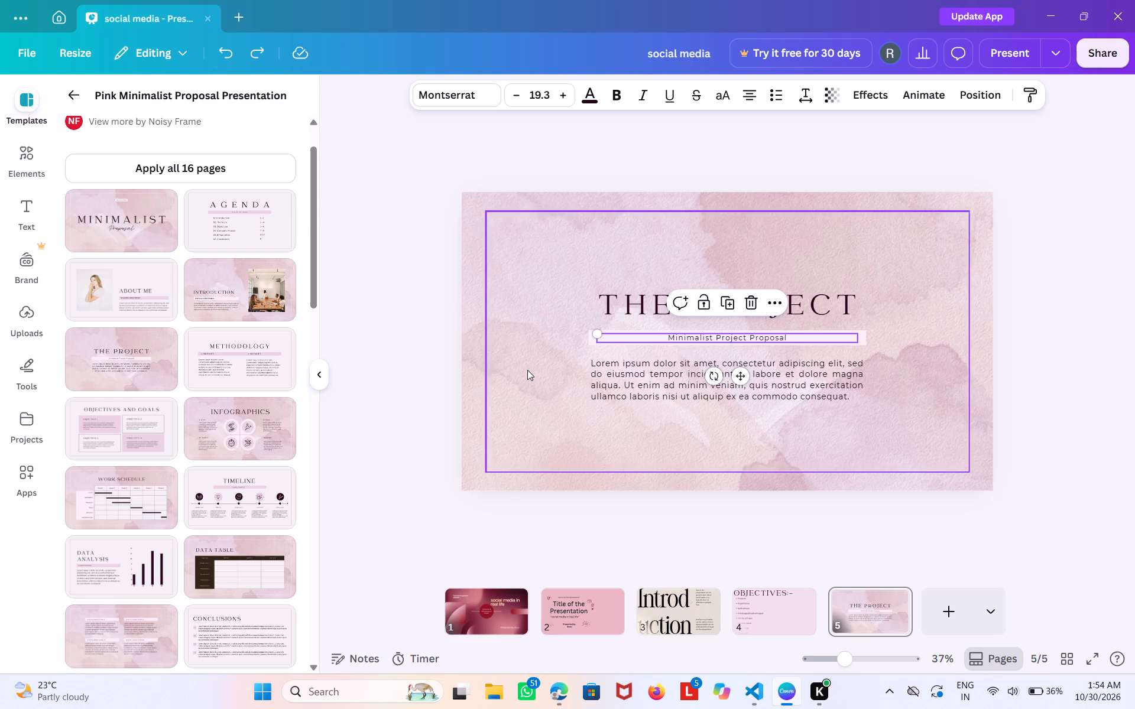
Replace the placeholder paragraph on page 5 with "social media impact is on everyone not just on elders".
double_click(600, 380)
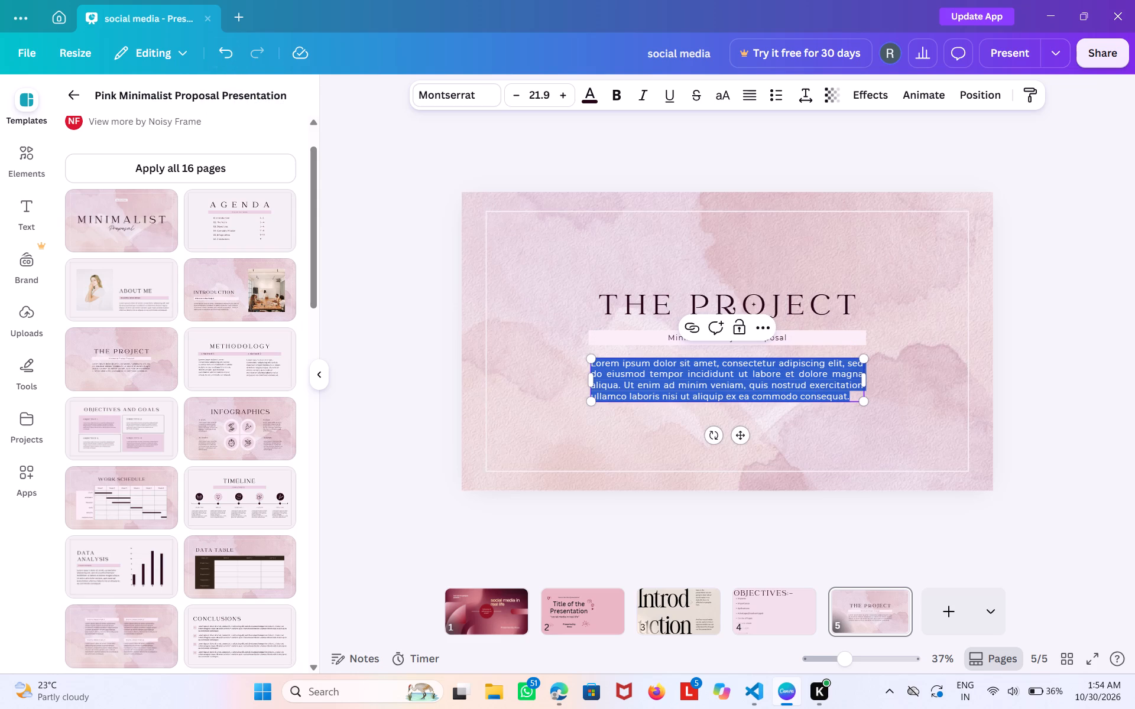
key("BackSpace")
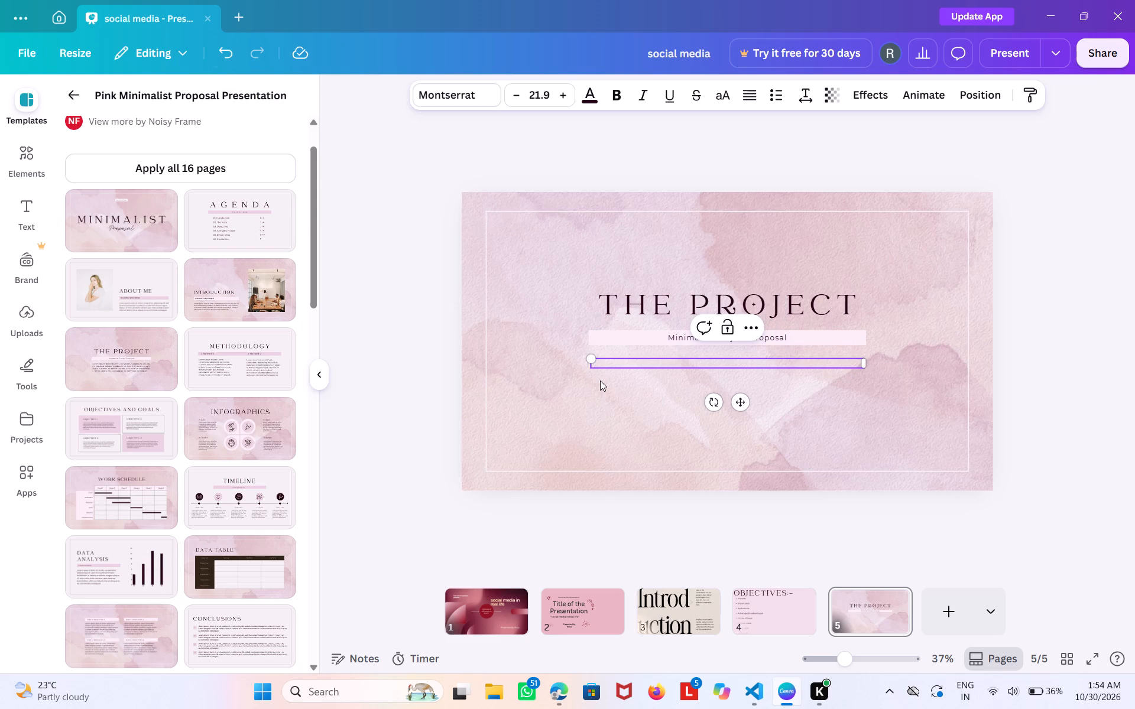
type("social media impact is on")
key("space")
key("equal")
key("BackSpace")
type("everyone not just on e")
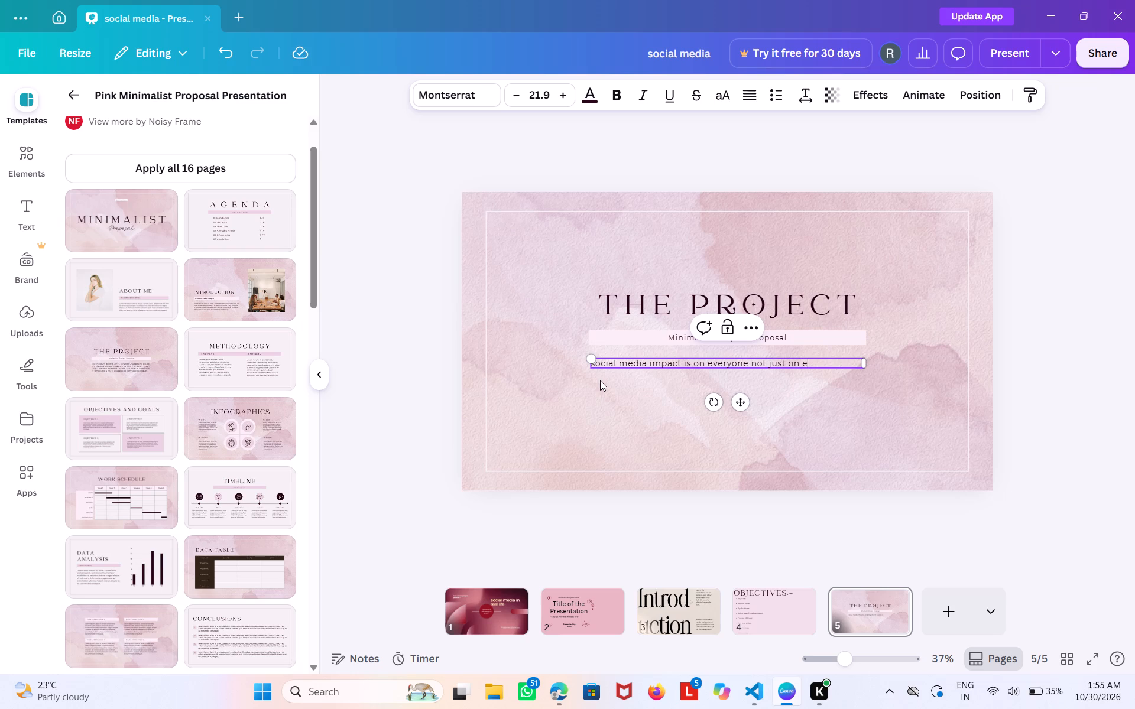
type("lders")
key("space")
Continue the page 5 paragraph with "bult also on children too it".
key("n")
key("BackSpace")
key("b")
type("ult also on children to")
type("o it fod")
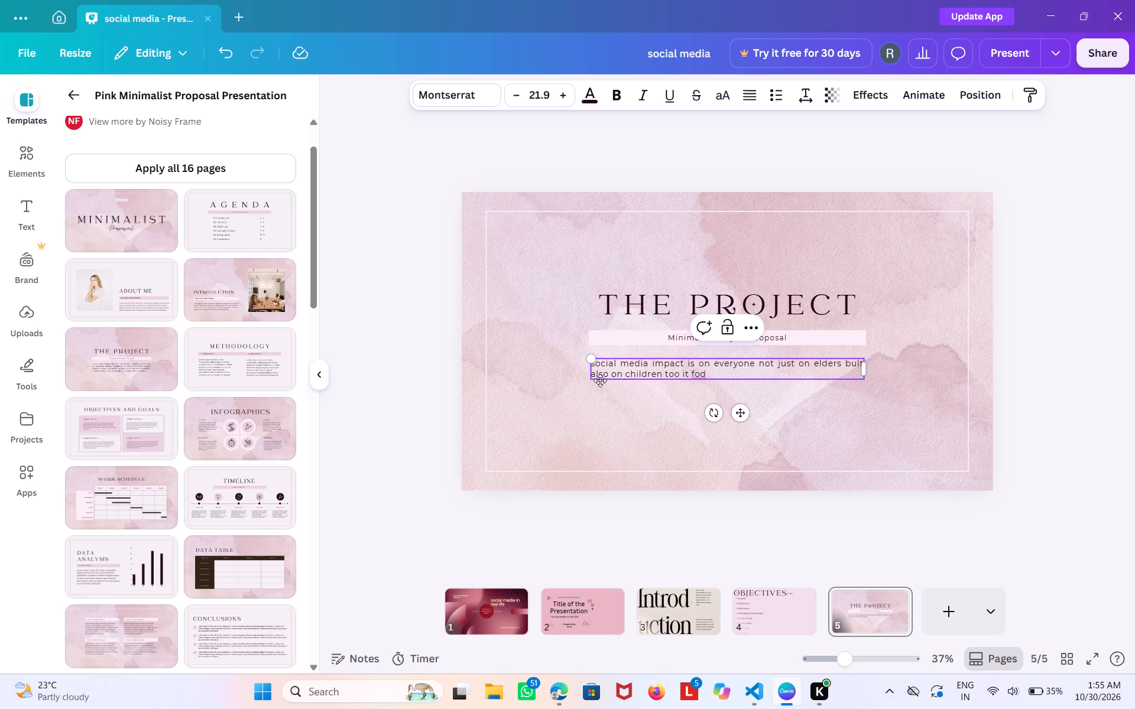
key("BackSpace")
key("BackSpace")
key("BackSpace")
Continue the same sentence with "does not have age demandation".
key("d")
type("oes n")
type("ot have gen")
key("d")
key("BackSpace")
key("BackSpace")
key("BackSpace")
key("BackSpace")
type("age")
key("space")
type("demandation")
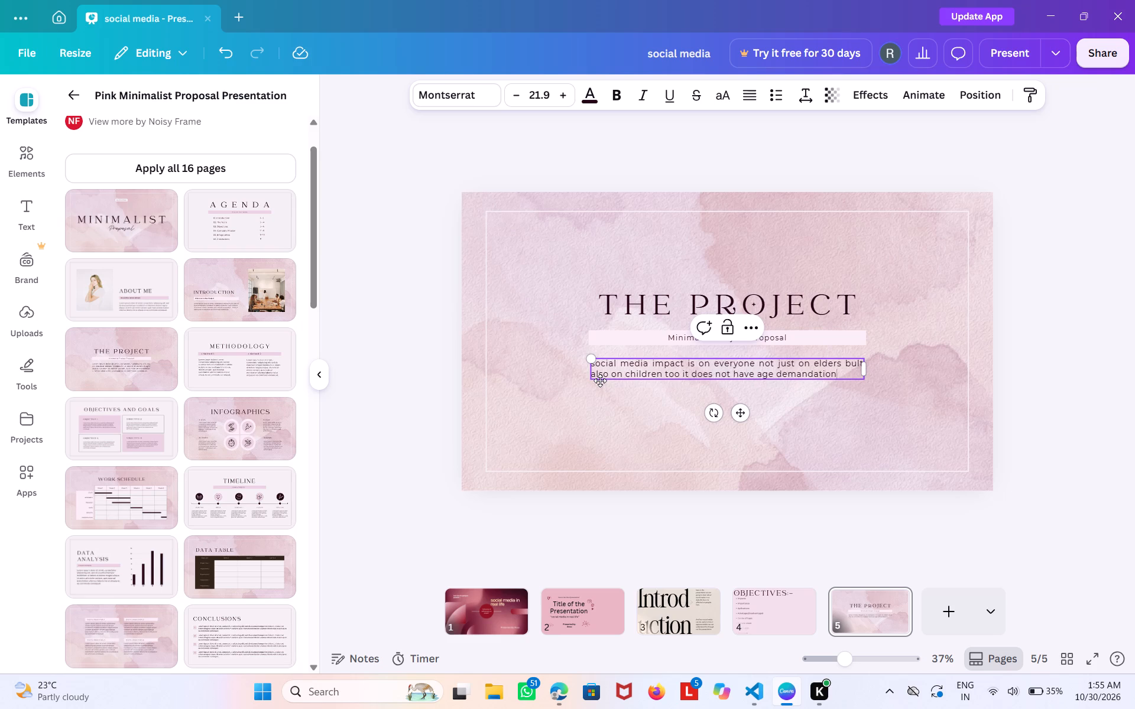